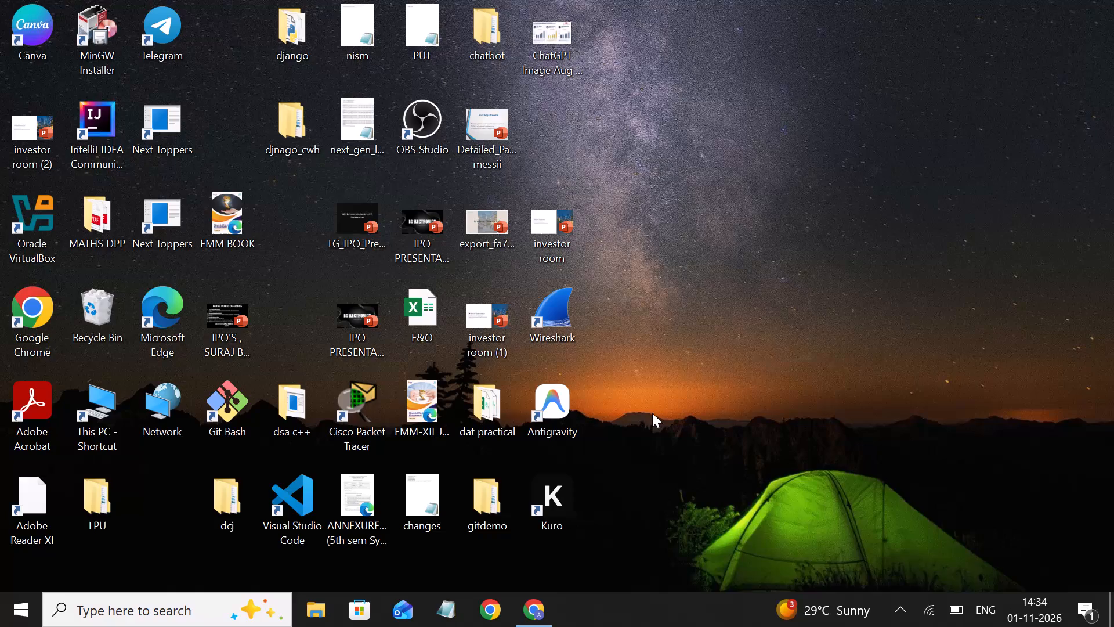
Switch to Google Chrome and open the Other Colleges sheet in the Hacknauts-2.0 Idea PPT Submission(2) spreadsheet.
{"action": "left_click", "coordinate": [534, 626]}
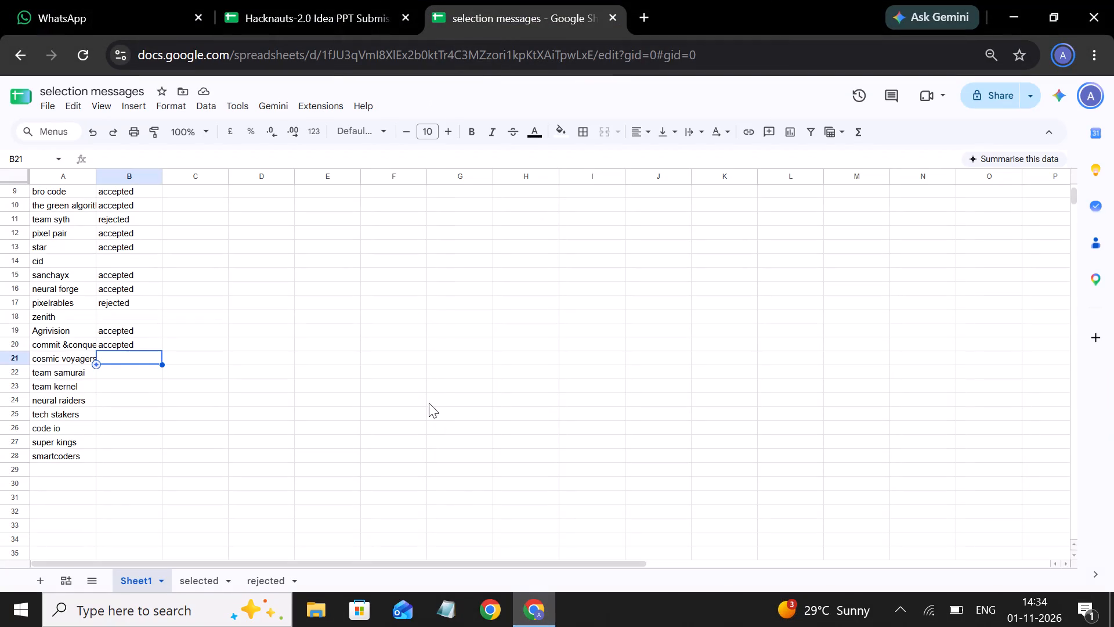
{"action": "left_click", "coordinate": [356, 2]}
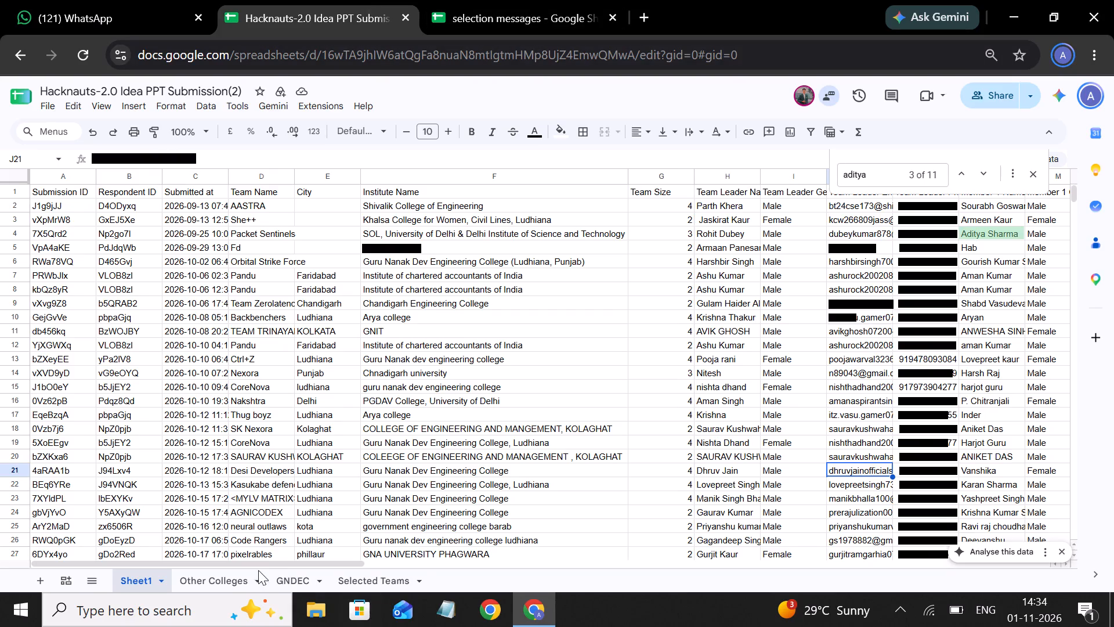
{"action": "left_click", "coordinate": [212, 579]}
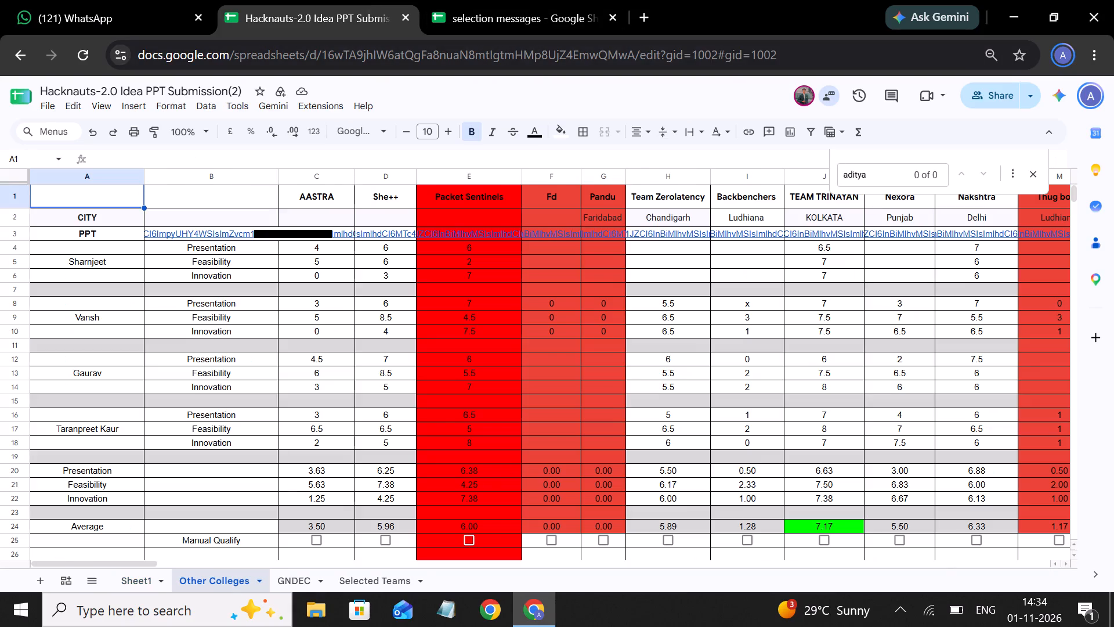
Search the Other Colleges sheet for "cosmiv" and examine the COSMIC VOYAGERS team's column of scores.
{"action": "double_click", "coordinate": [892, 170]}
{"action": "key", "text": "BackSpace"}
{"action": "type", "text": "cosmiv"}
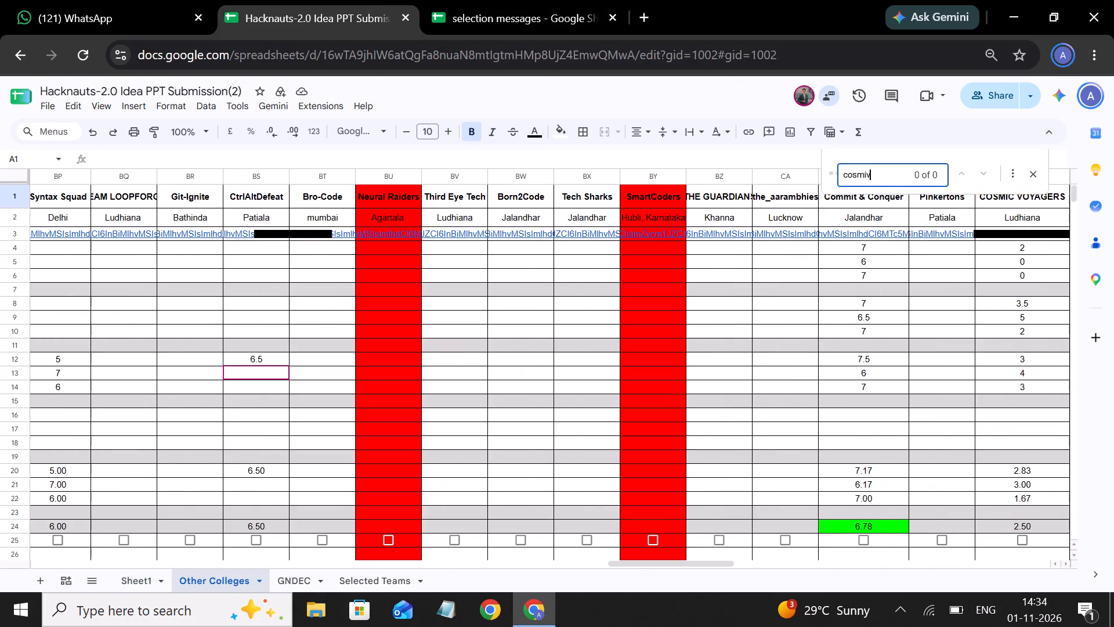
{"action": "key", "text": "Home"}
{"action": "scroll", "coordinate": [1113, 236], "scroll_direction": "left", "scroll_amount": 1}
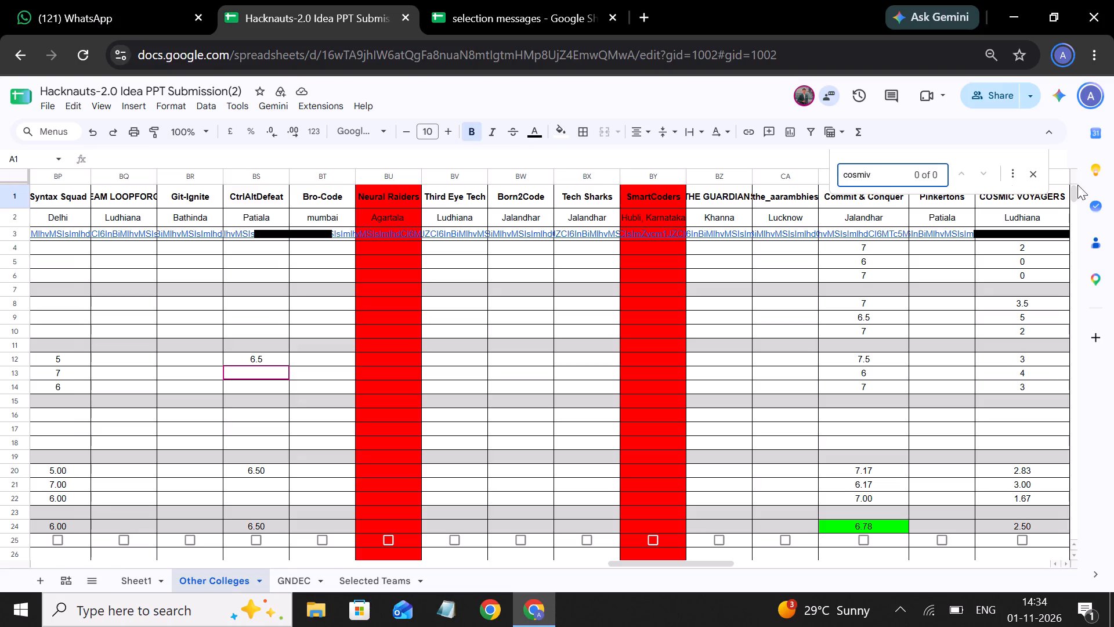
{"action": "scroll", "coordinate": [926, 309], "scroll_direction": "left", "scroll_amount": 2}
{"action": "scroll", "coordinate": [874, 322], "scroll_direction": "left", "scroll_amount": 2}
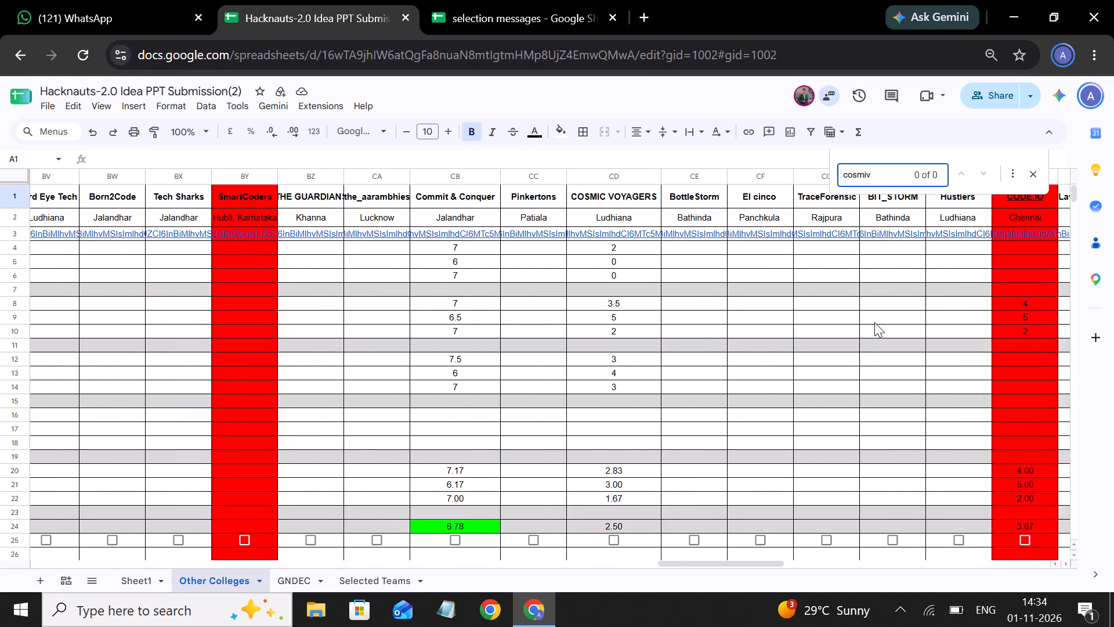
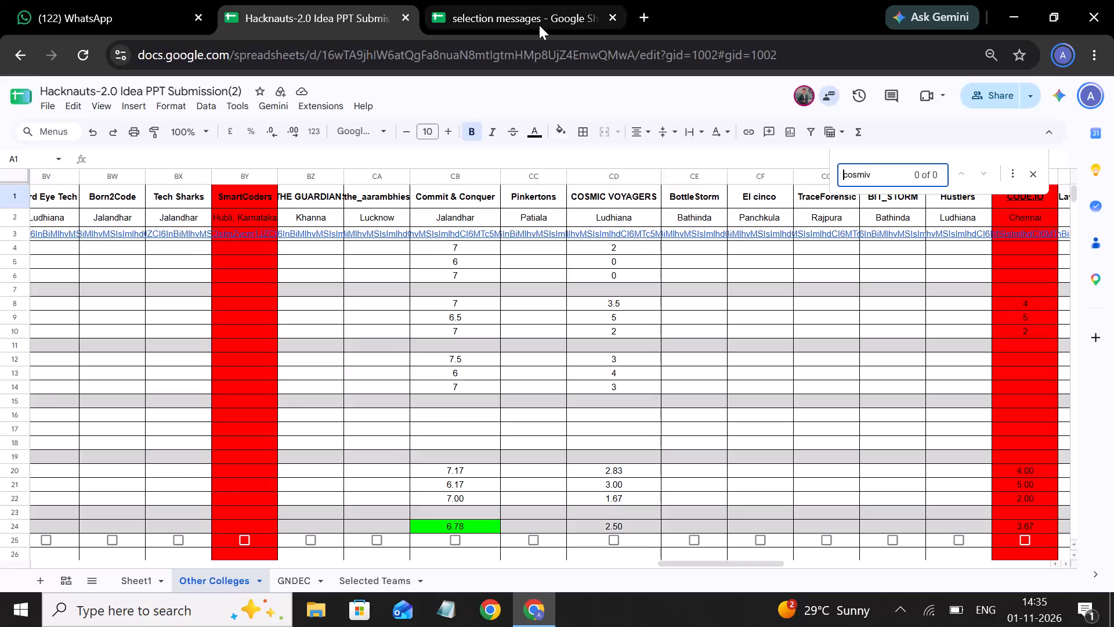
Set the cosmic voyagers team's status to rejected in Sheet1 of the selection messages spreadsheet.
{"action": "double_click", "coordinate": [122, 364]}
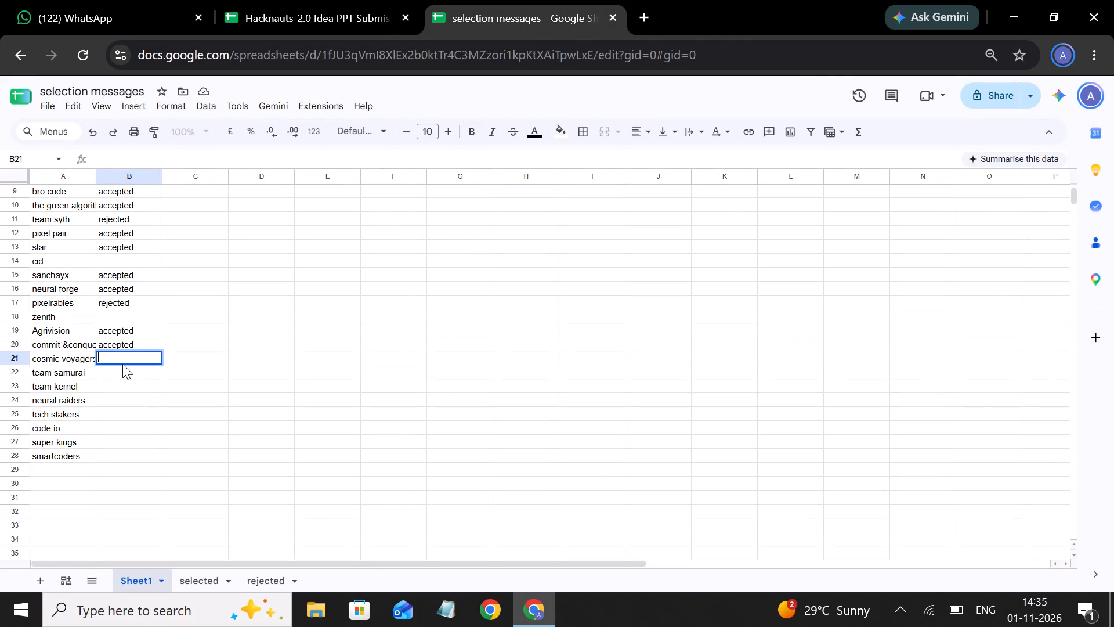
{"action": "type", "text": "rejected"}
Copy the cosmic voyagers team name into the first empty row of the rejected sheet, cell A5.
{"action": "left_click", "coordinate": [57, 356]}
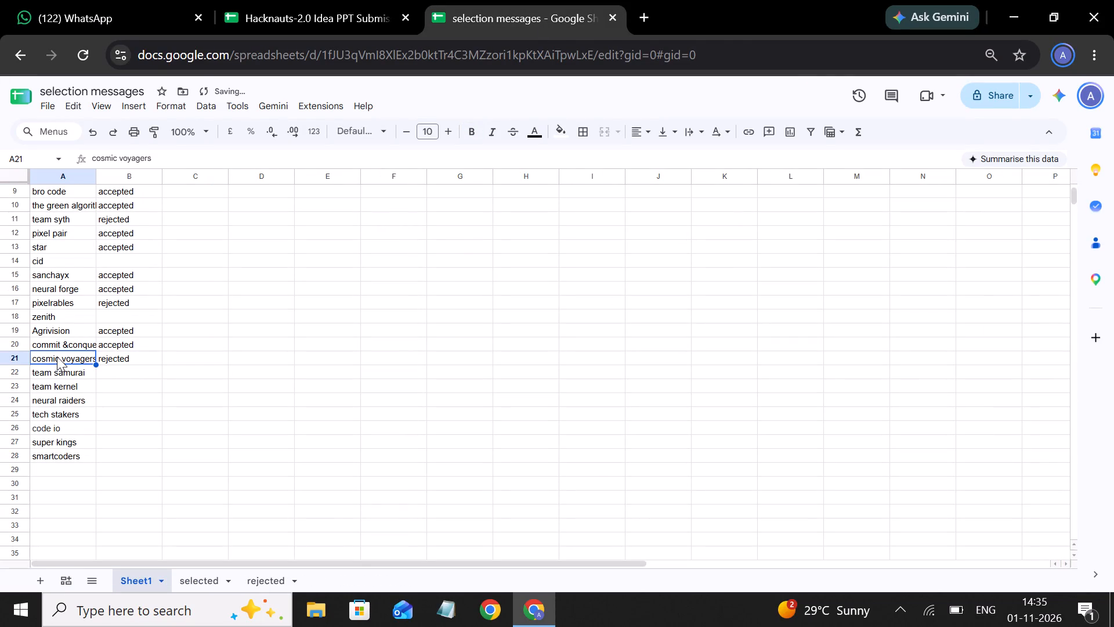
{"action": "left_click", "coordinate": [57, 356], "text": "ctrl"}
{"action": "key", "text": "ctrl+c"}
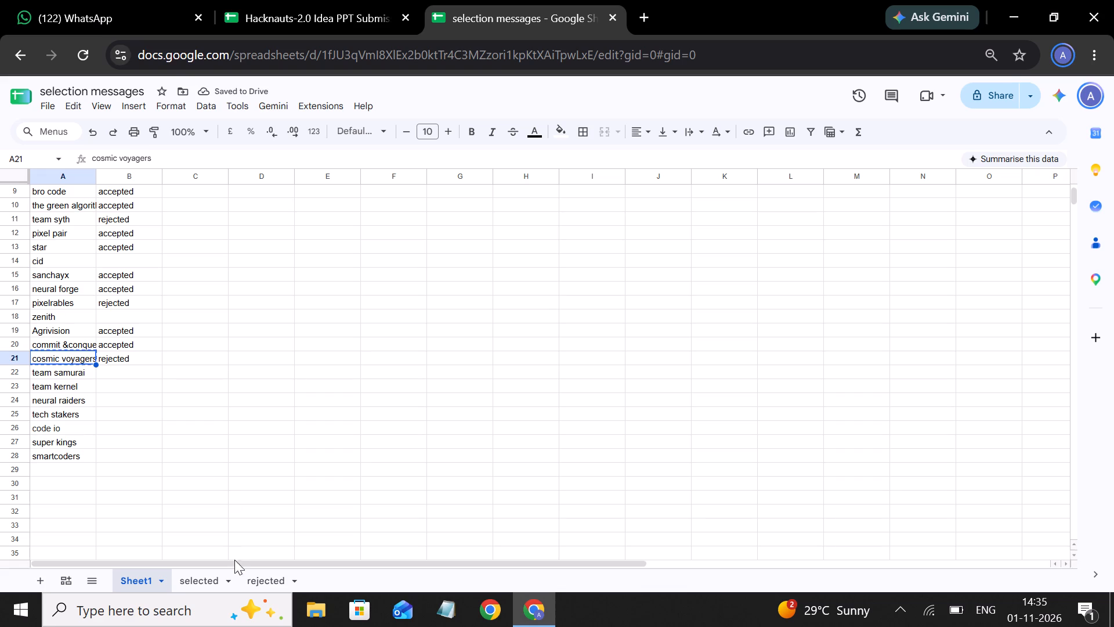
{"action": "left_click", "coordinate": [252, 580]}
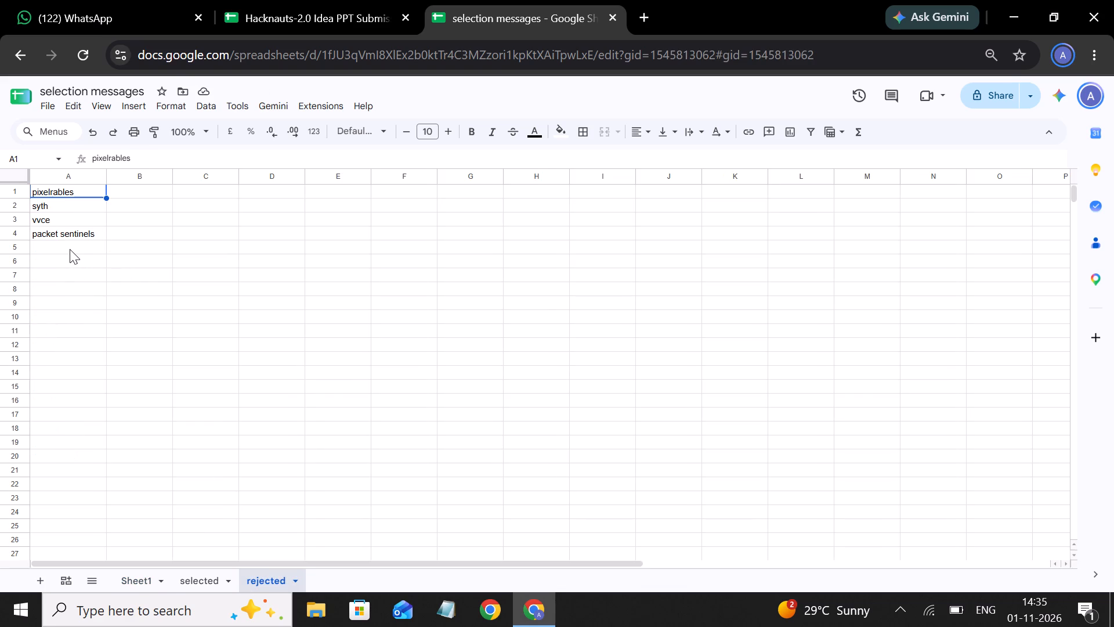
{"action": "left_click", "coordinate": [70, 249]}
{"action": "key", "text": "ctrl+v"}
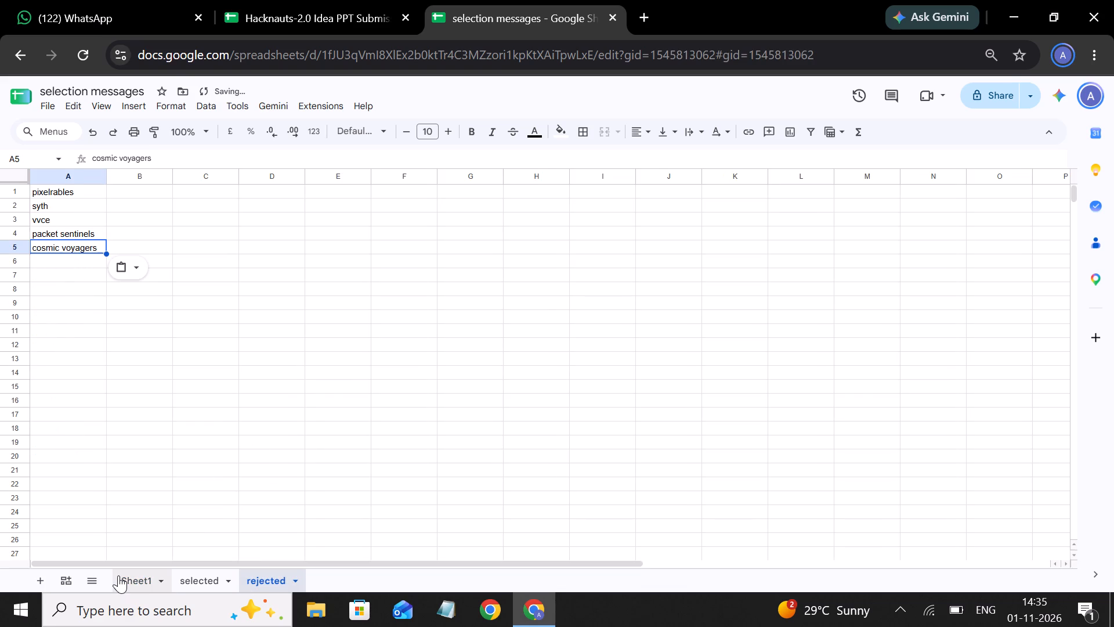
Search the Idea PPT Submission spreadsheet for "samurai", examining the team's column in Other Colleges and checking the Selected Teams sheet.
{"action": "left_click", "coordinate": [118, 575]}
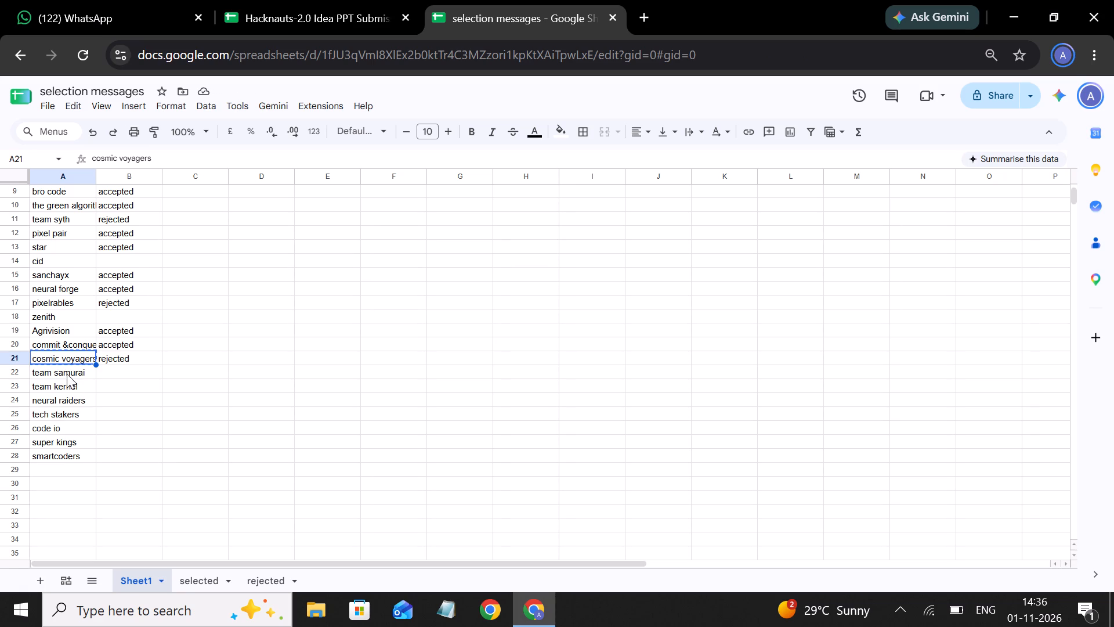
{"action": "left_click", "coordinate": [283, 0]}
{"action": "double_click", "coordinate": [896, 182]}
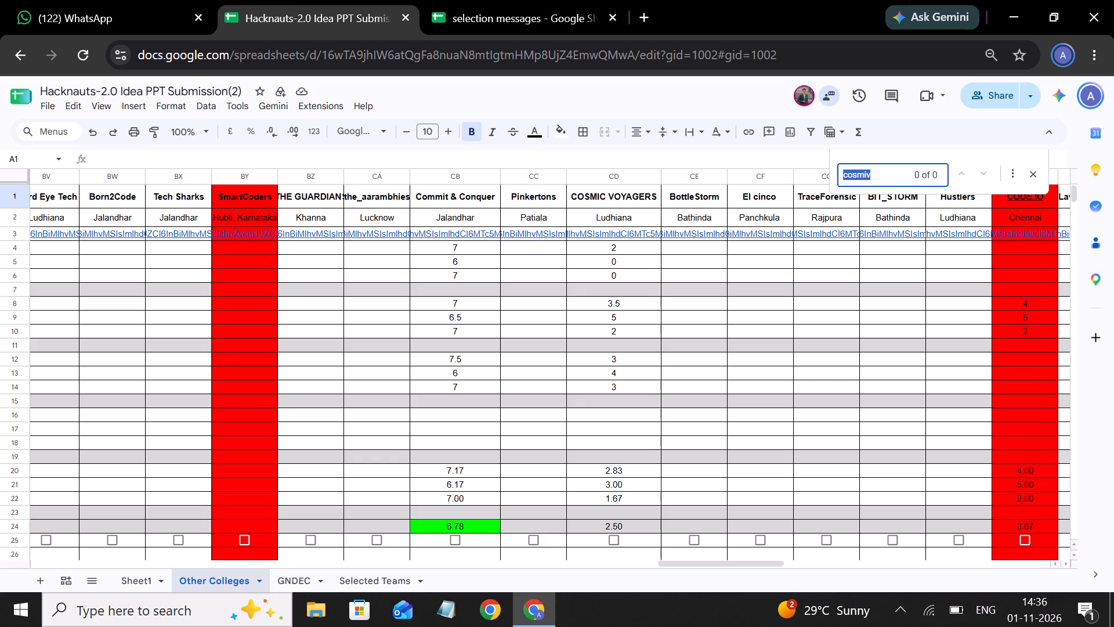
{"action": "key", "text": "BackSpace"}
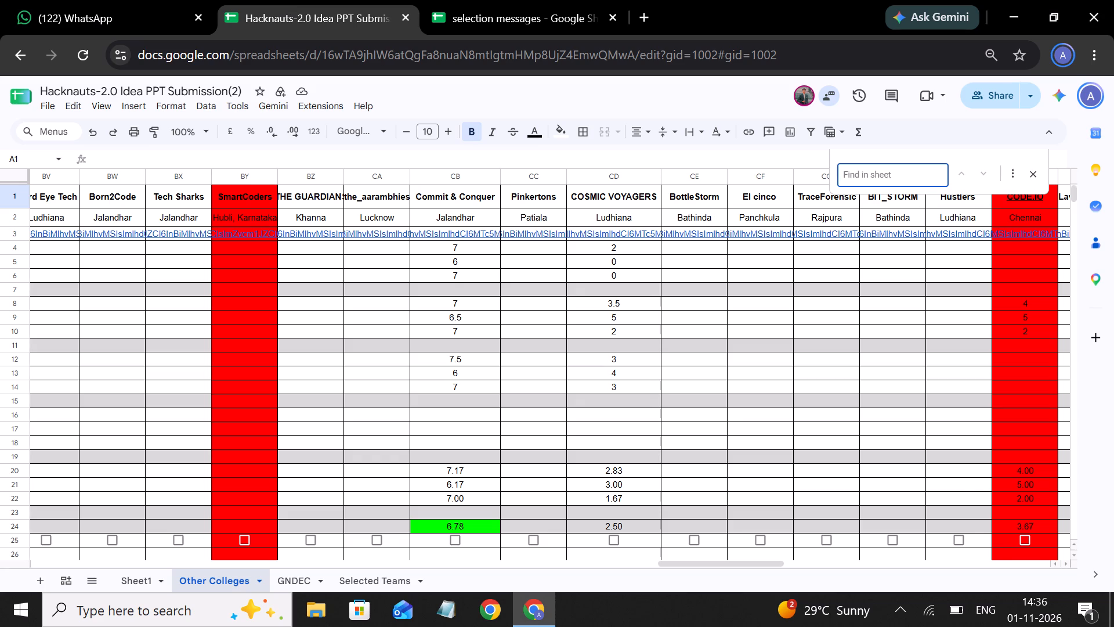
{"action": "type", "text": "samurai"}
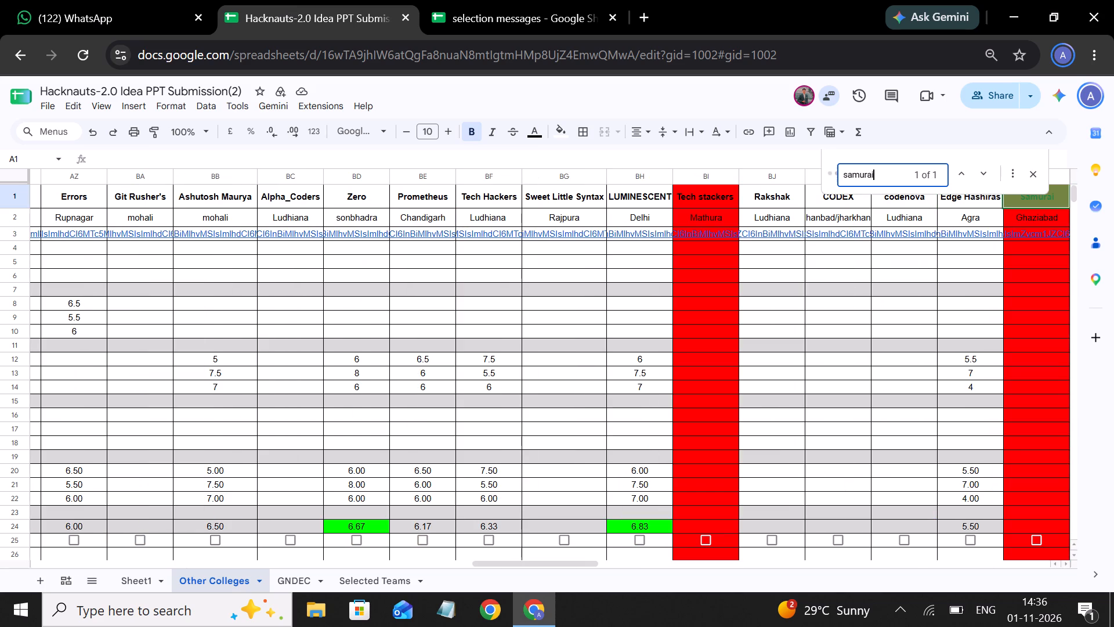
{"action": "scroll", "coordinate": [970, 337], "scroll_direction": "left", "scroll_amount": 4}
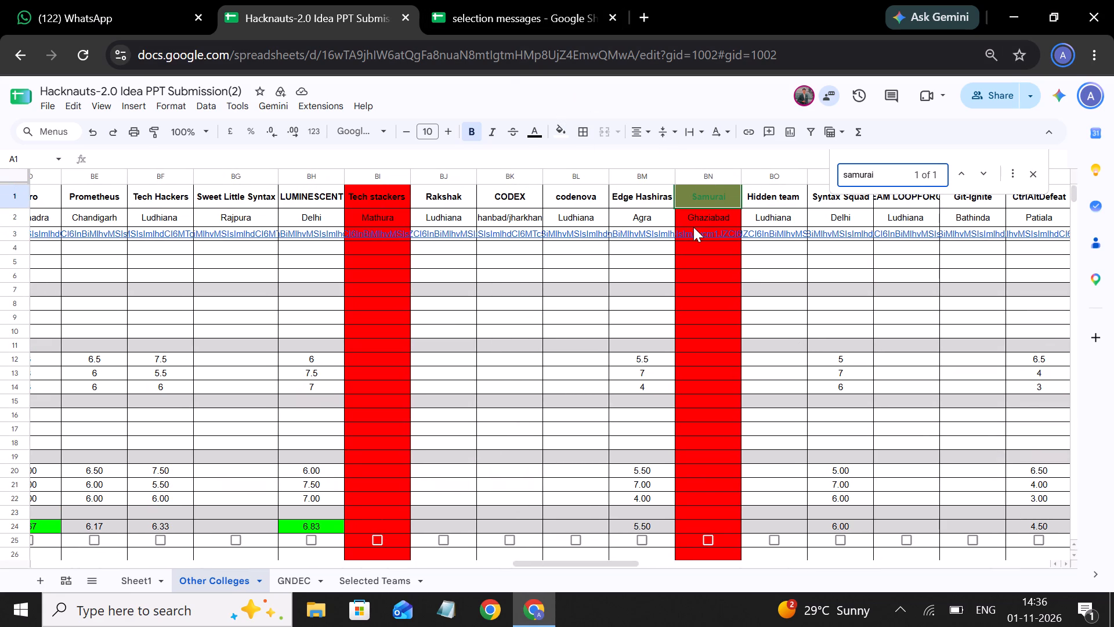
{"action": "left_click", "coordinate": [345, 579]}
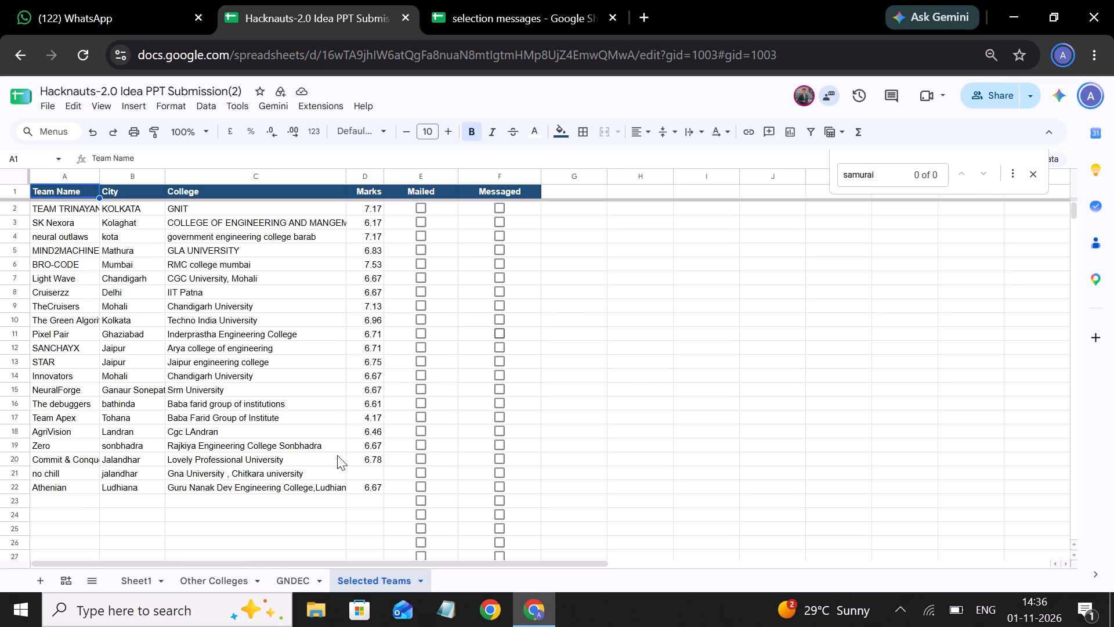
{"action": "left_click", "coordinate": [190, 578]}
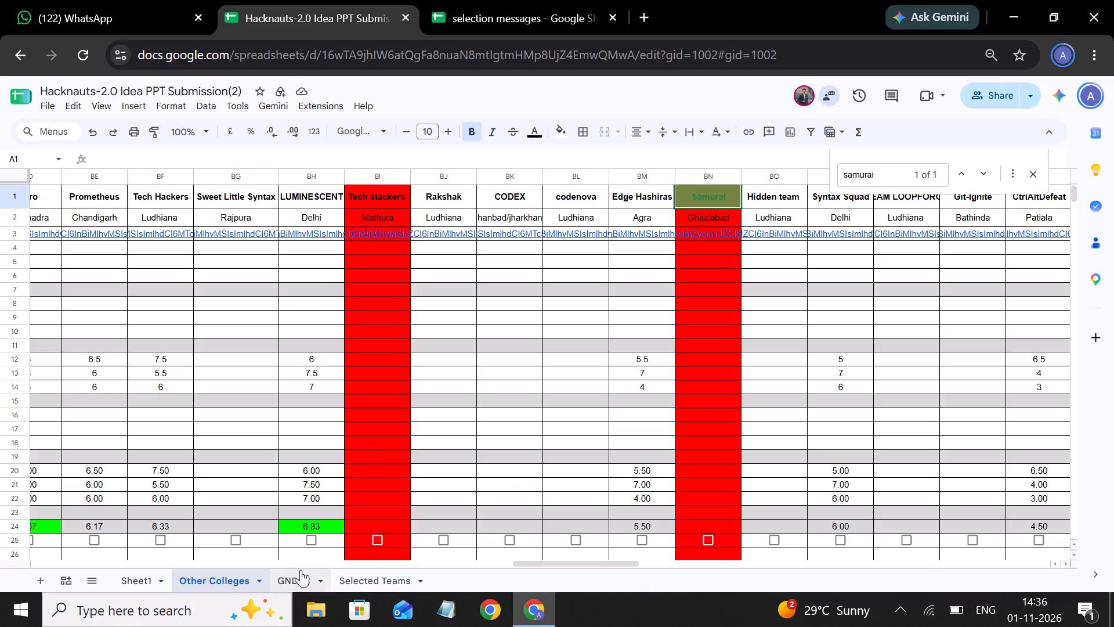
{"action": "left_click", "coordinate": [134, 574]}
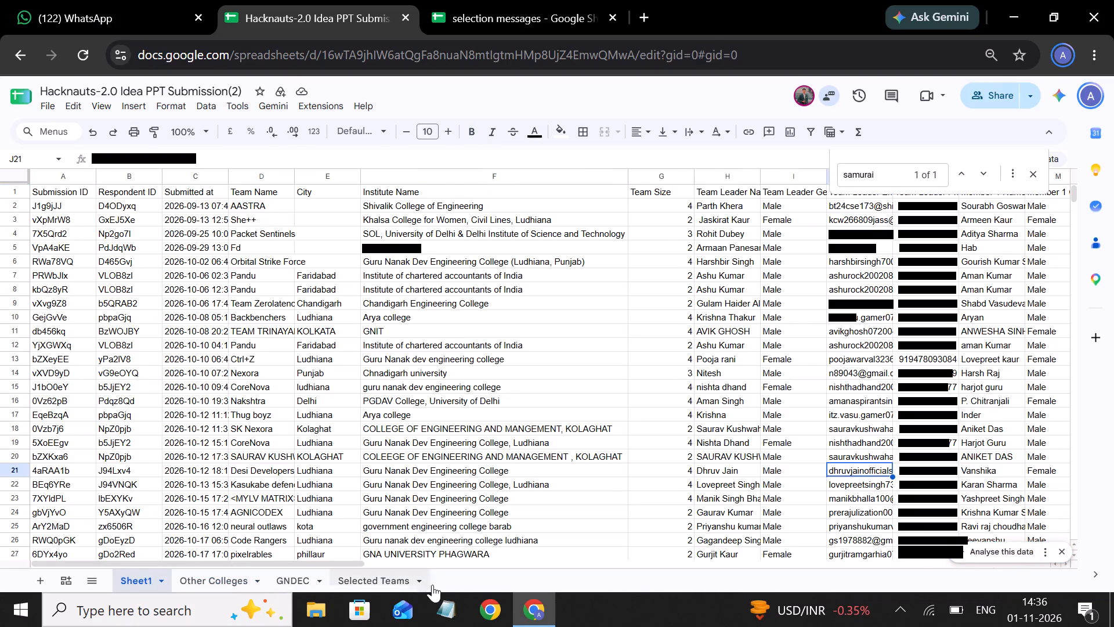
{"action": "left_click", "coordinate": [406, 581]}
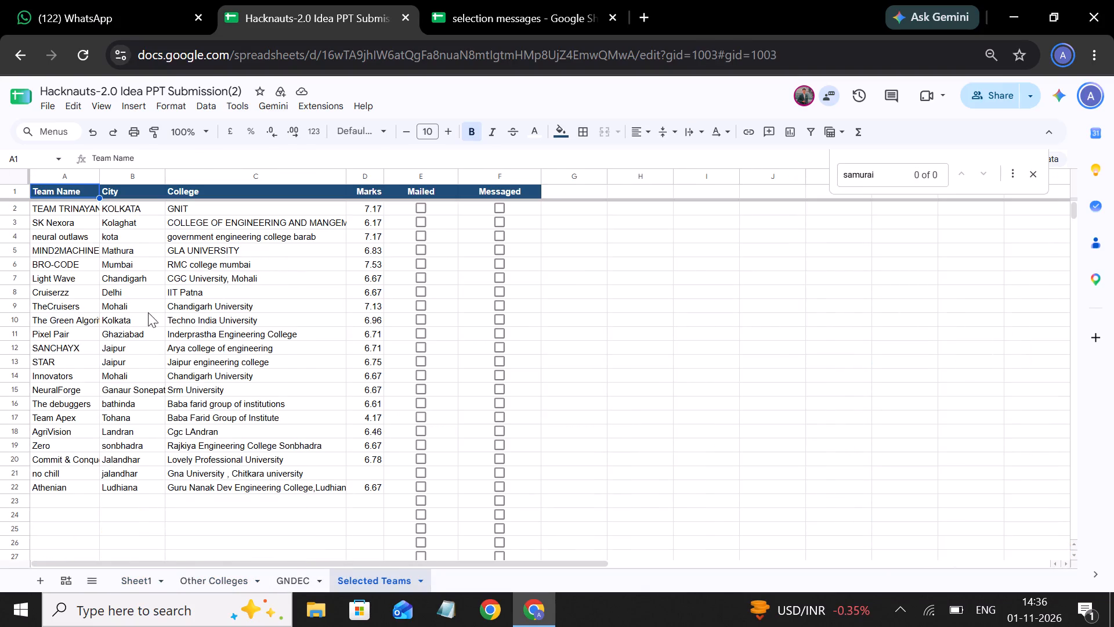
Set team samurai's status to rejected in Sheet1 of the selection messages spreadsheet.
{"action": "left_click", "coordinate": [444, 0]}
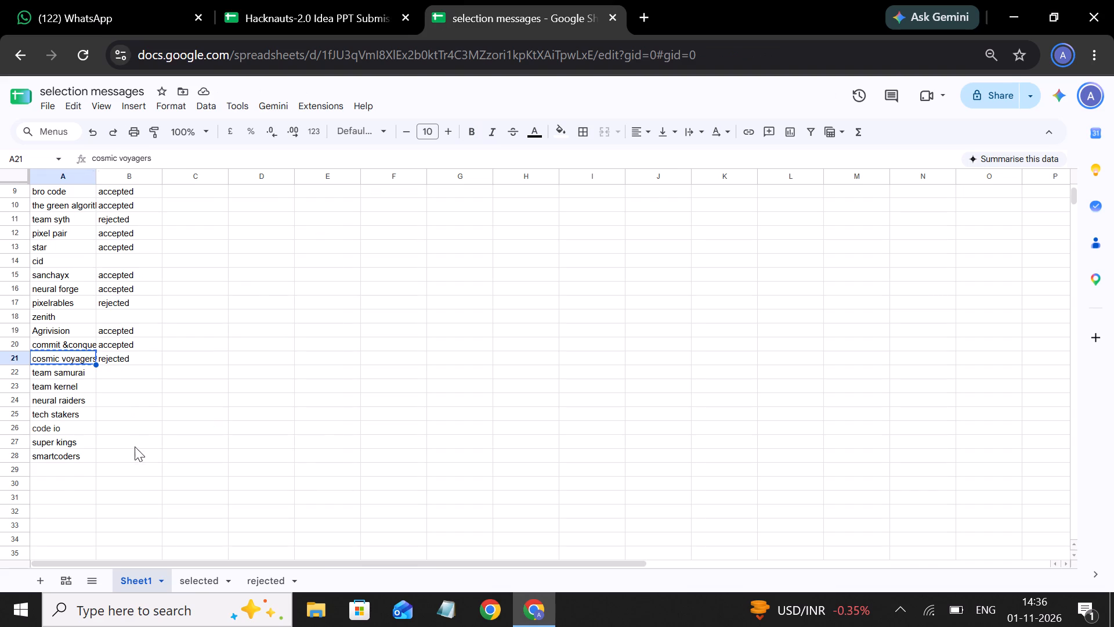
{"action": "triple_click", "coordinate": [114, 370]}
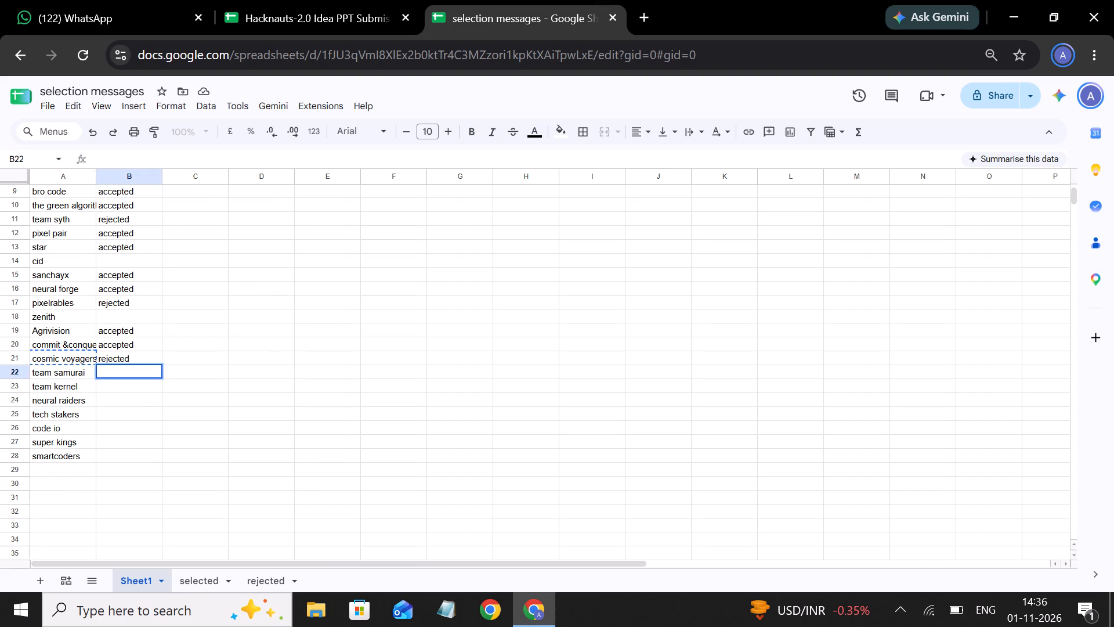
{"action": "type", "text": "reje"}
{"action": "key", "text": "Tab"}
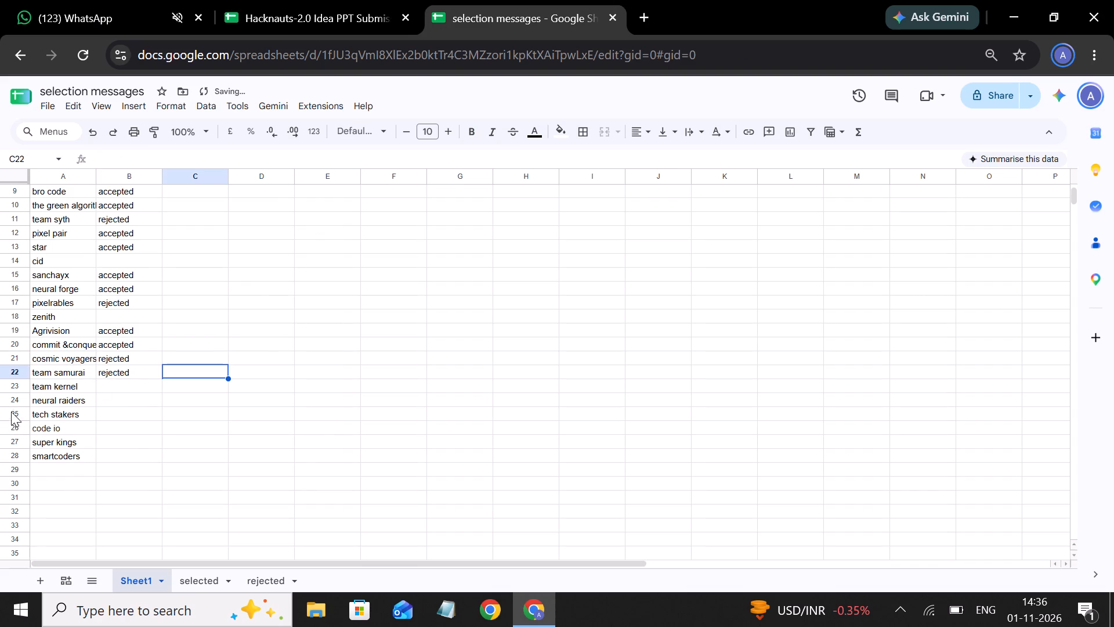
Copy the team samurai name into the rejected sheet below cosmic voyagers, in cell A6.
{"action": "left_click", "coordinate": [59, 369]}
{"action": "key", "text": "ctrl+c"}
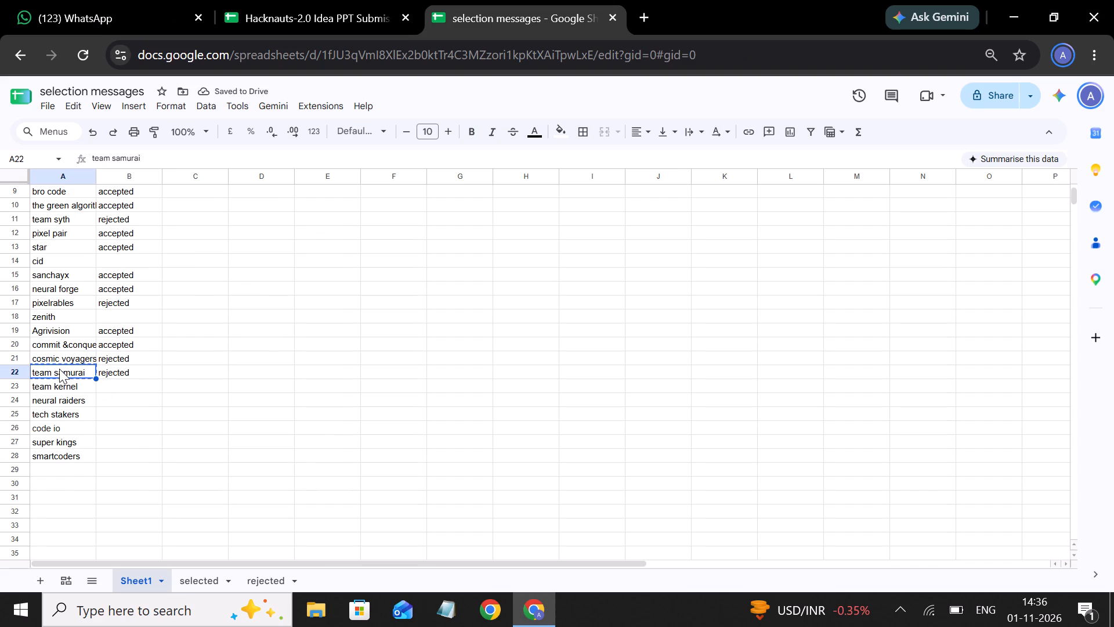
{"action": "left_click", "coordinate": [273, 581]}
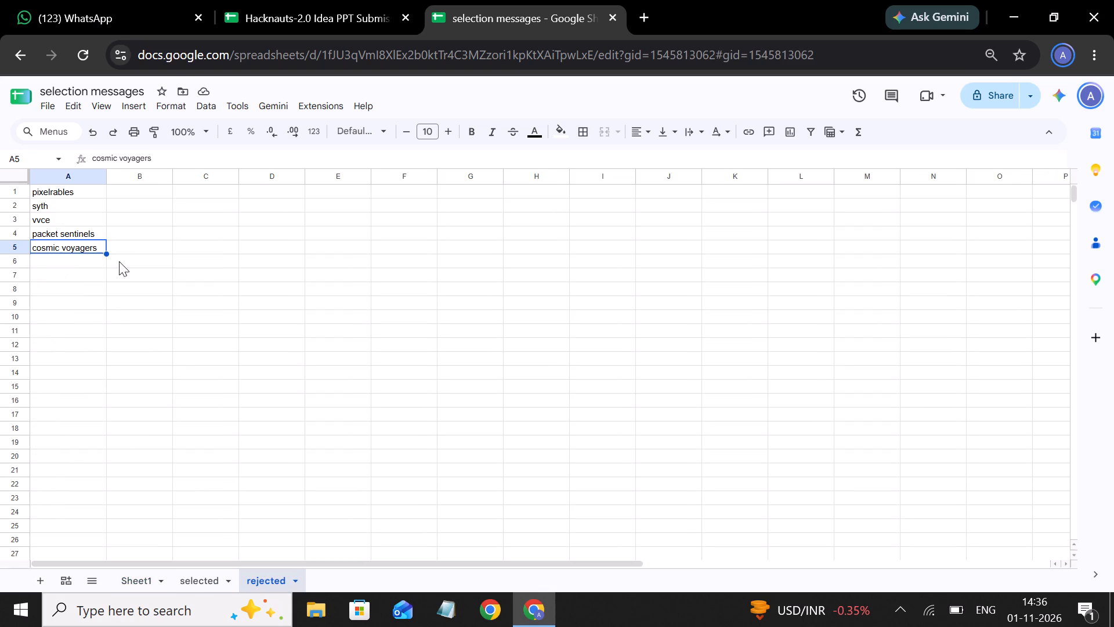
{"action": "left_click", "coordinate": [74, 255]}
{"action": "key", "text": "ctrl+v"}
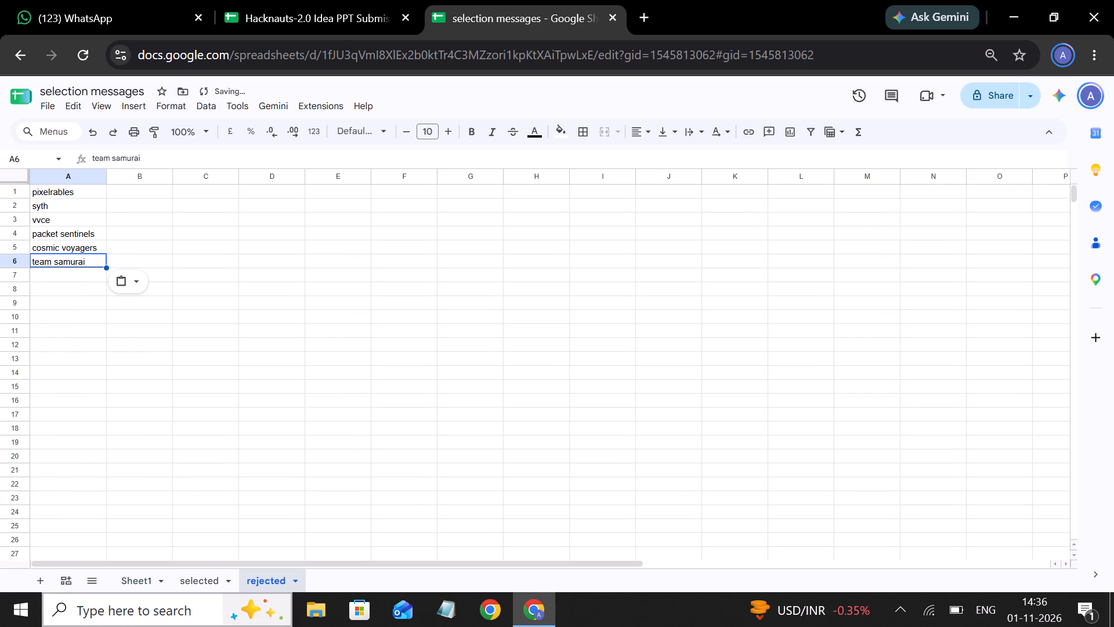
Search the Idea PPT Submission spreadsheet for "kernel" and examine the Kernel team's scores in the Other Colleges sheet.
{"action": "left_click", "coordinate": [144, 571]}
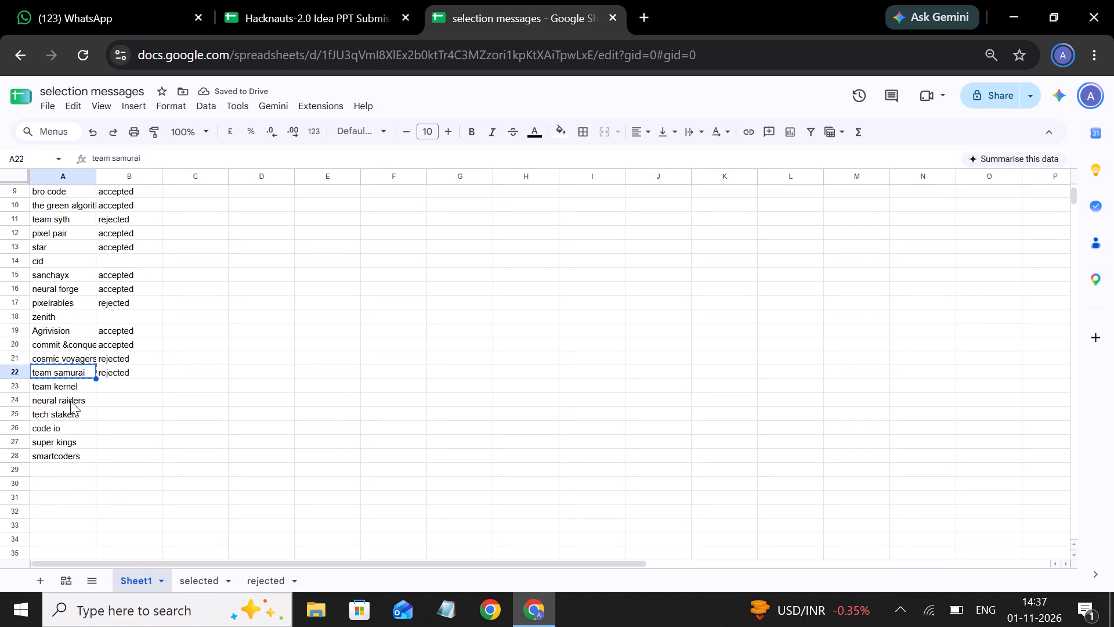
{"action": "left_click", "coordinate": [68, 384]}
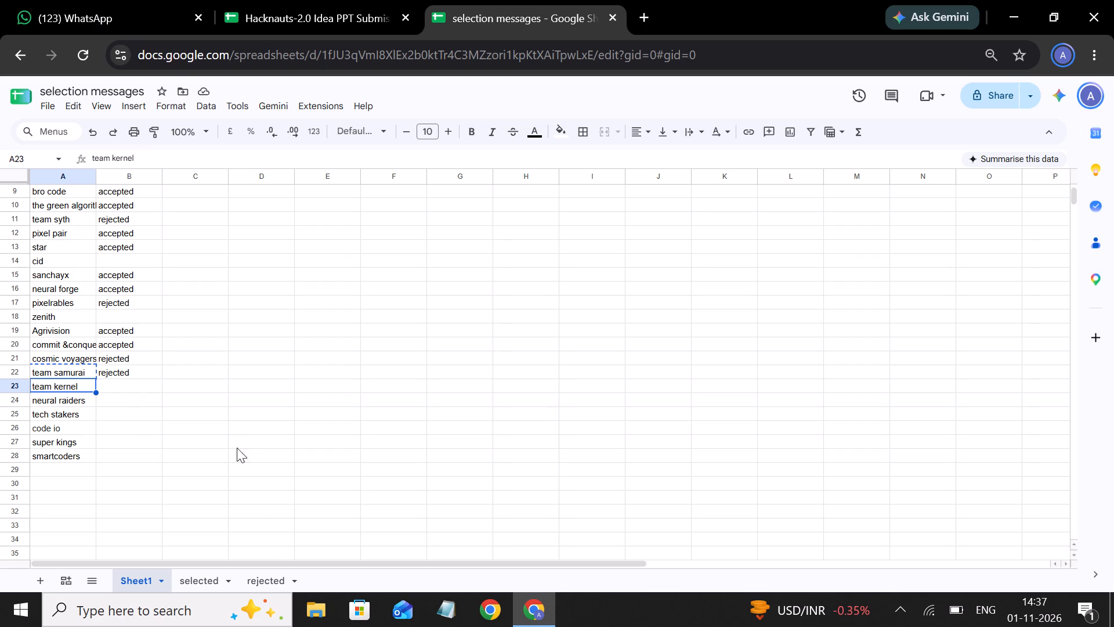
{"action": "left_click", "coordinate": [342, 0]}
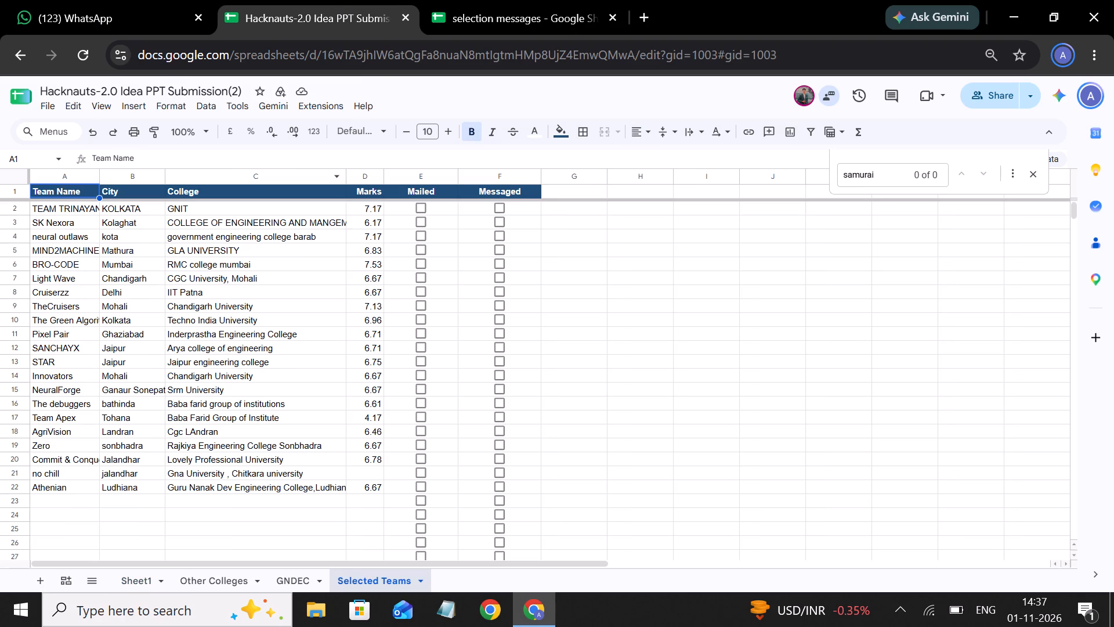
{"action": "double_click", "coordinate": [898, 179]}
{"action": "key", "text": "BackSpace"}
{"action": "type", "text": "kernel"}
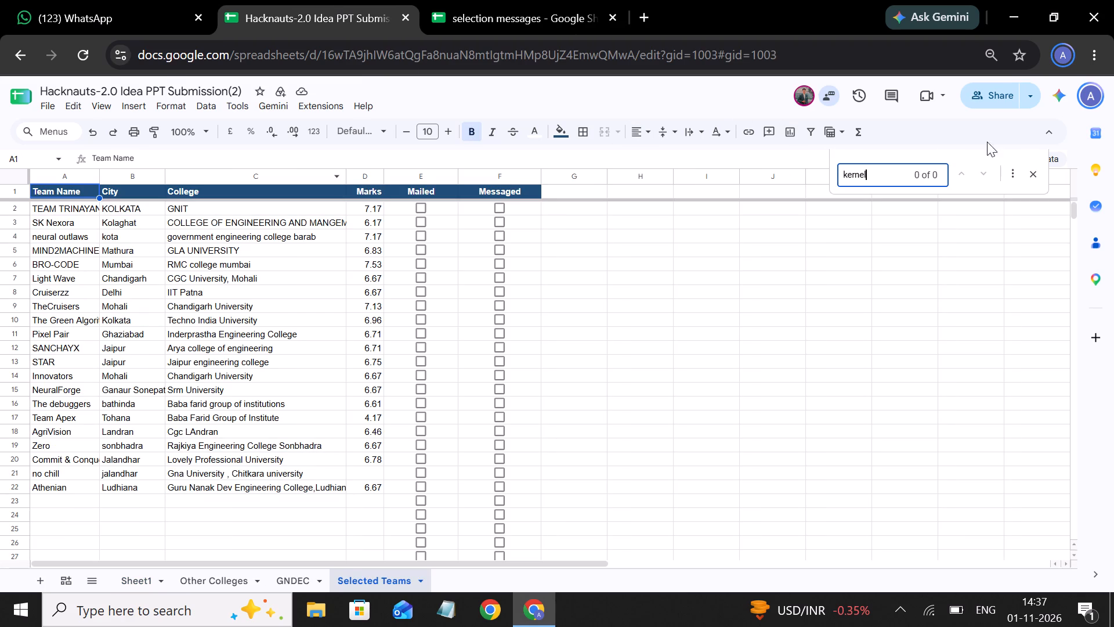
{"action": "left_click", "coordinate": [208, 575]}
{"action": "scroll", "coordinate": [468, 415], "scroll_direction": "left", "scroll_amount": 3}
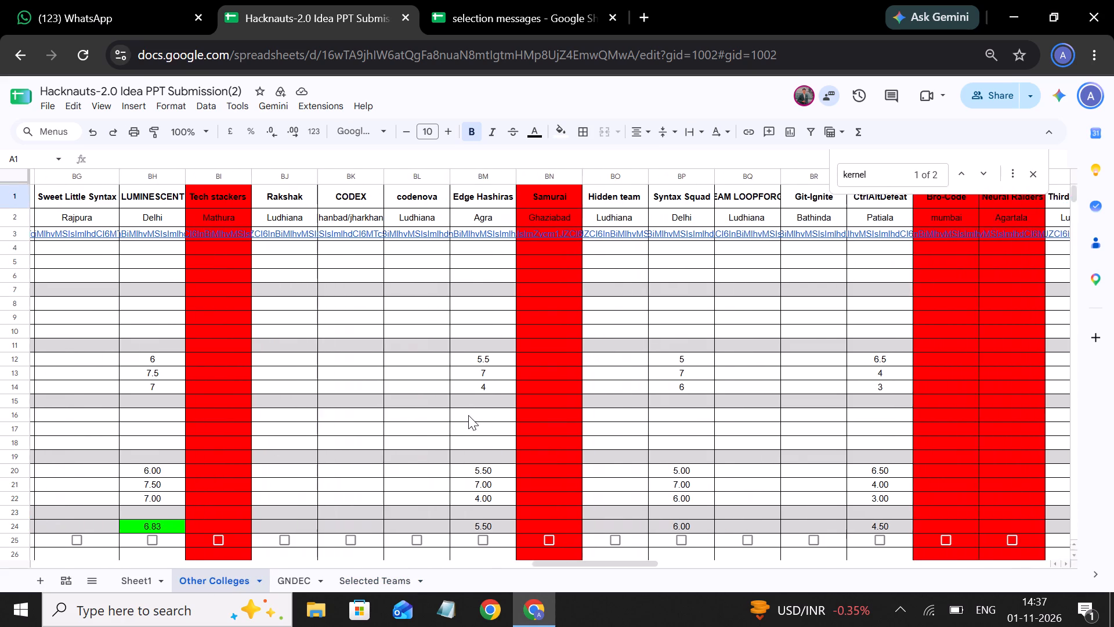
{"action": "scroll", "coordinate": [468, 415], "scroll_direction": "left", "scroll_amount": 1}
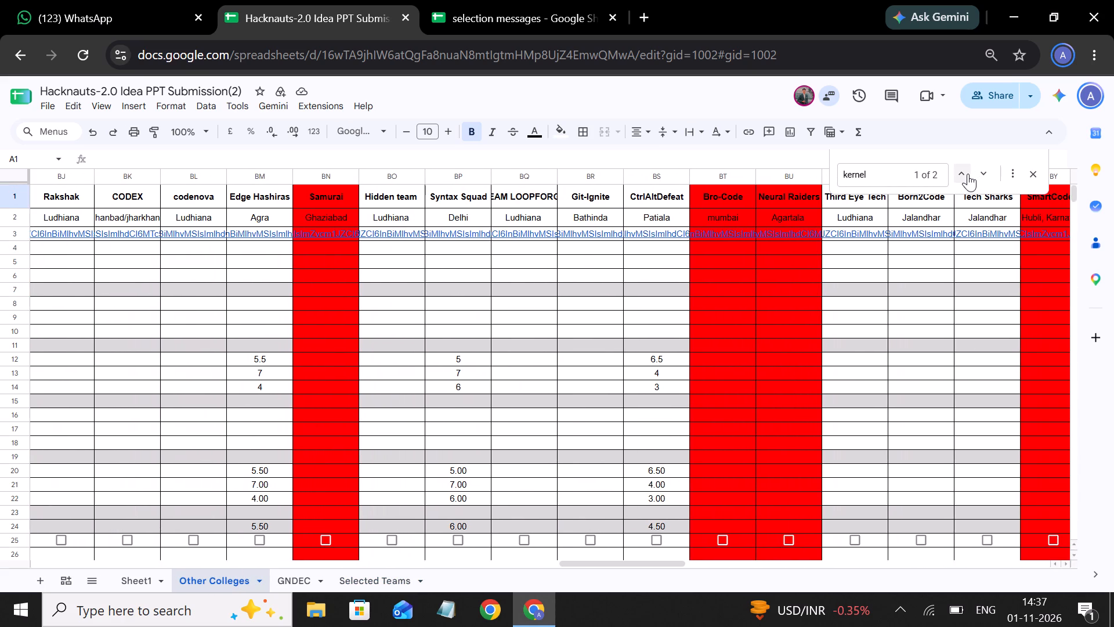
{"action": "left_click", "coordinate": [968, 174]}
{"action": "scroll", "coordinate": [965, 259], "scroll_direction": "left", "scroll_amount": 2}
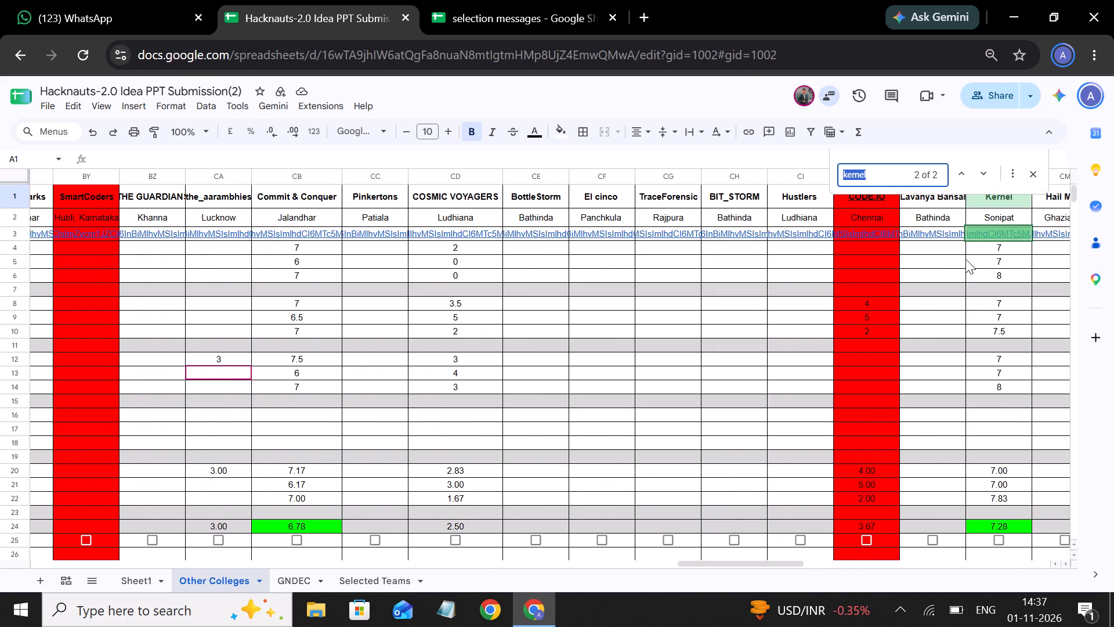
{"action": "scroll", "coordinate": [965, 259], "scroll_direction": "left", "scroll_amount": 5}
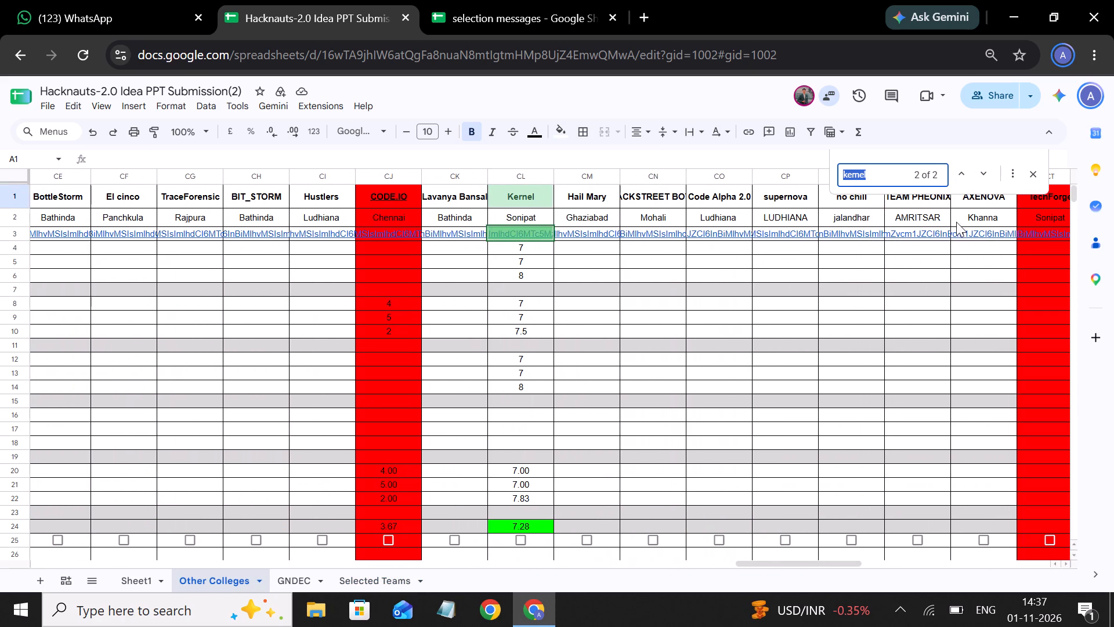
{"action": "left_click", "coordinate": [983, 173]}
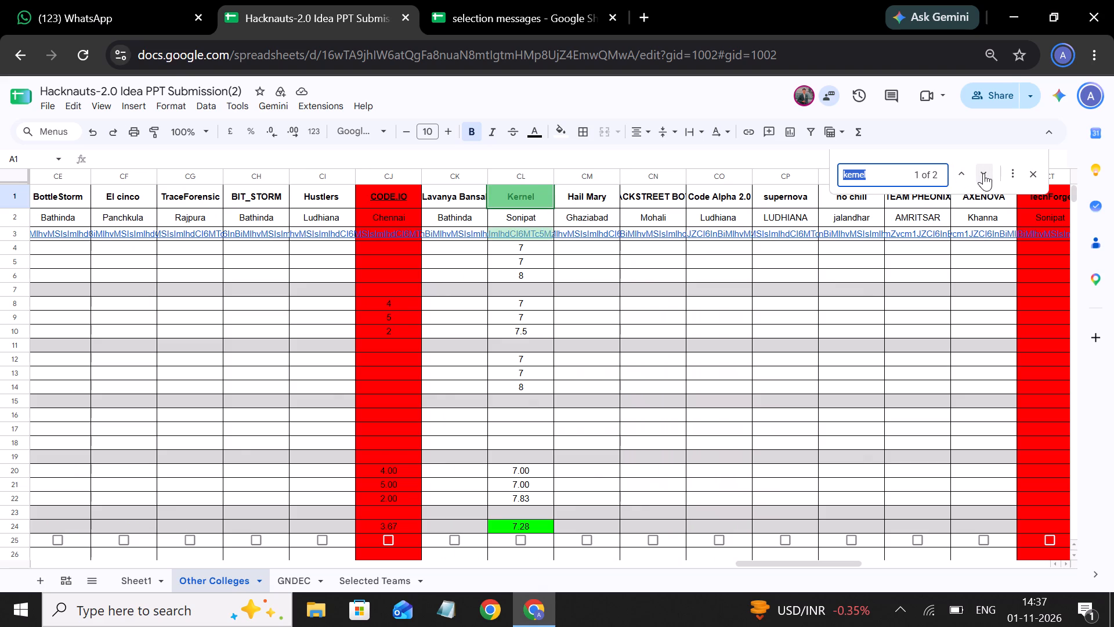
{"action": "left_click", "coordinate": [959, 175]}
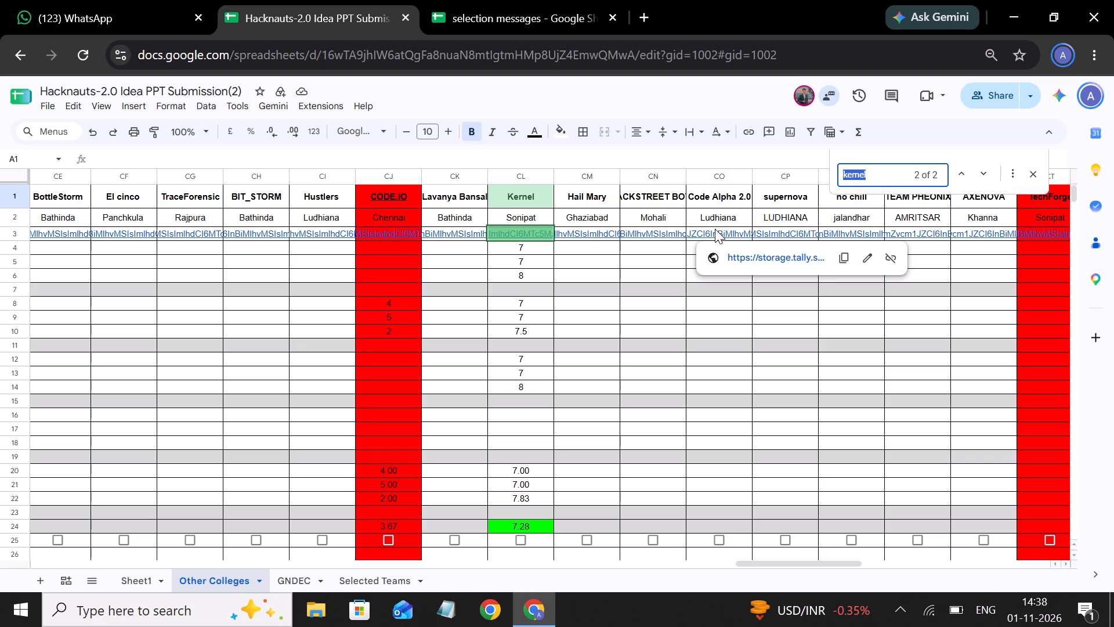
Check the Selected Teams sheet for "kernel".
{"action": "left_click", "coordinate": [361, 581]}
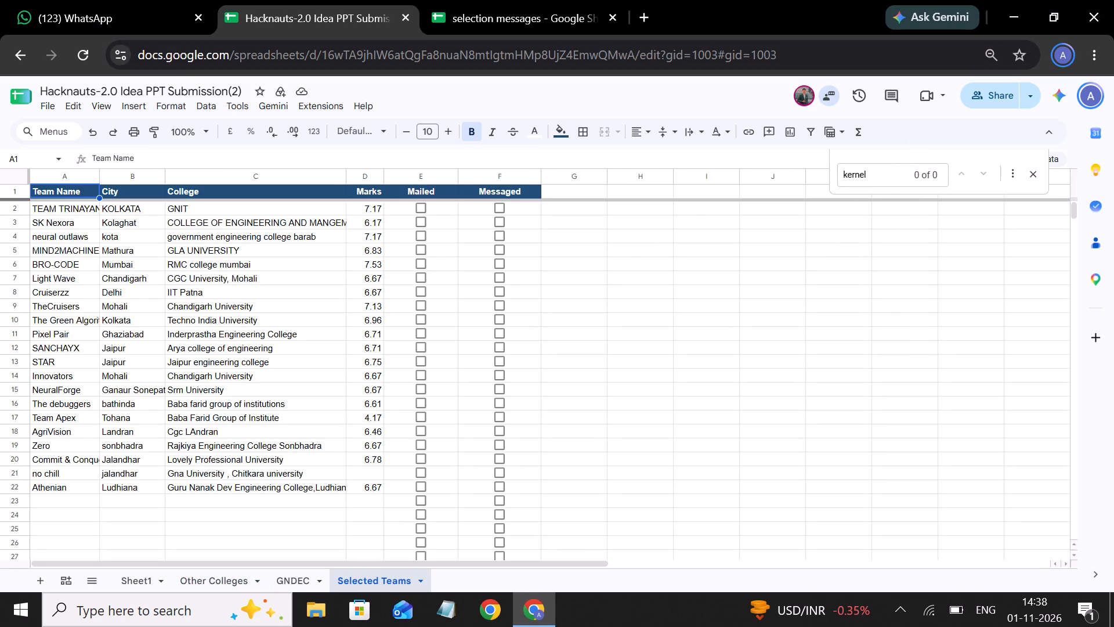
{"action": "left_click", "coordinate": [888, 175]}
{"action": "left_click", "coordinate": [964, 177]}
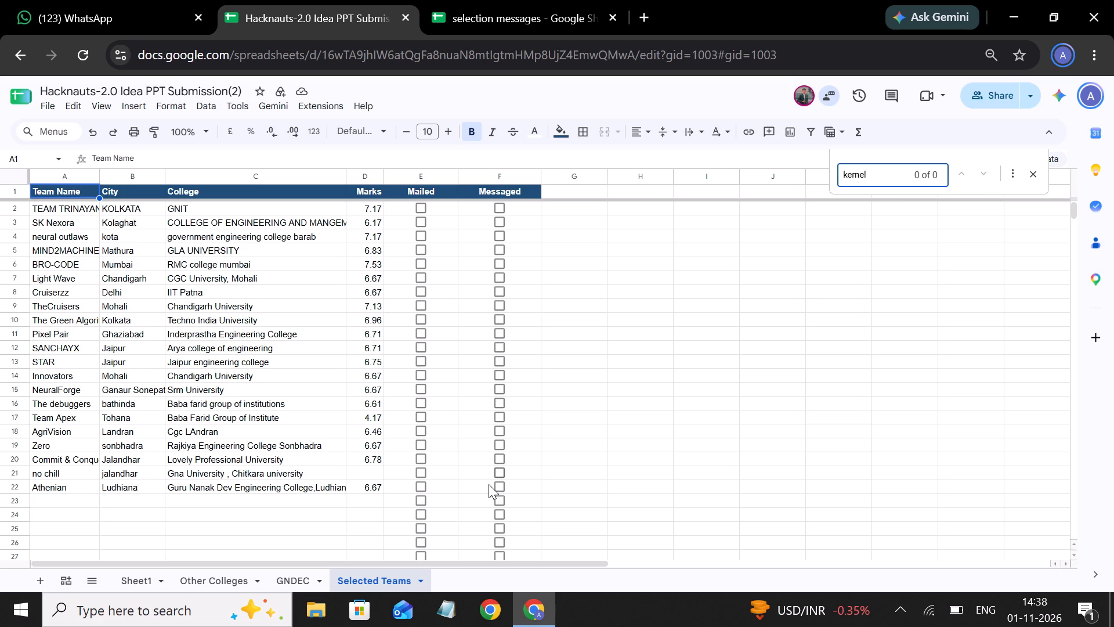
Tick the Manual Qualify checkbox for the Kernel team in the Other Colleges sheet.
{"action": "left_click", "coordinate": [207, 585]}
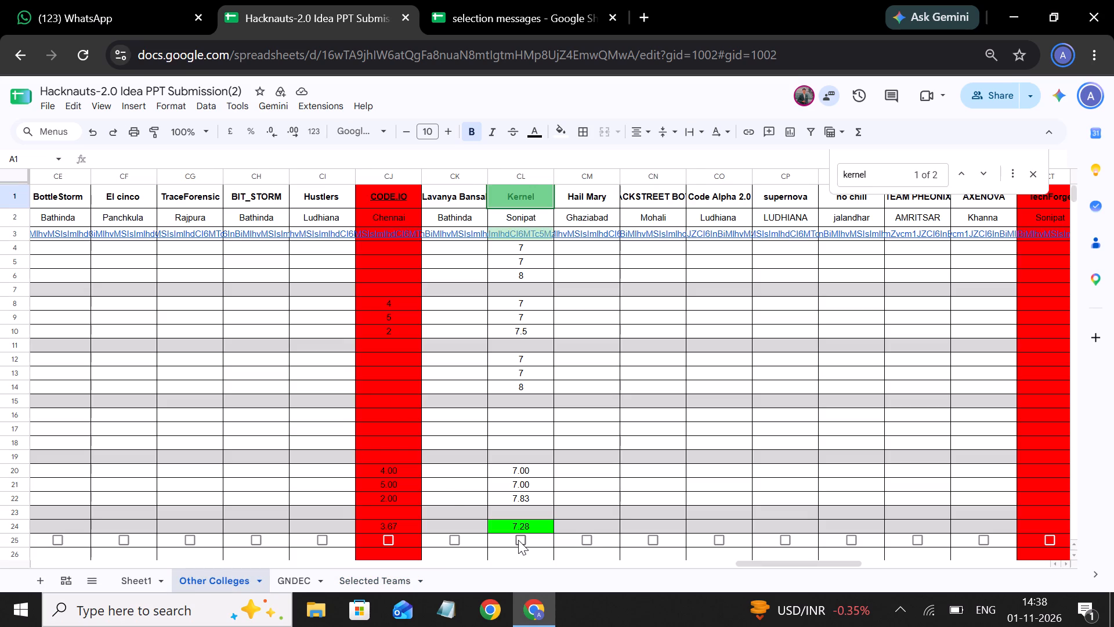
{"action": "left_click", "coordinate": [518, 540]}
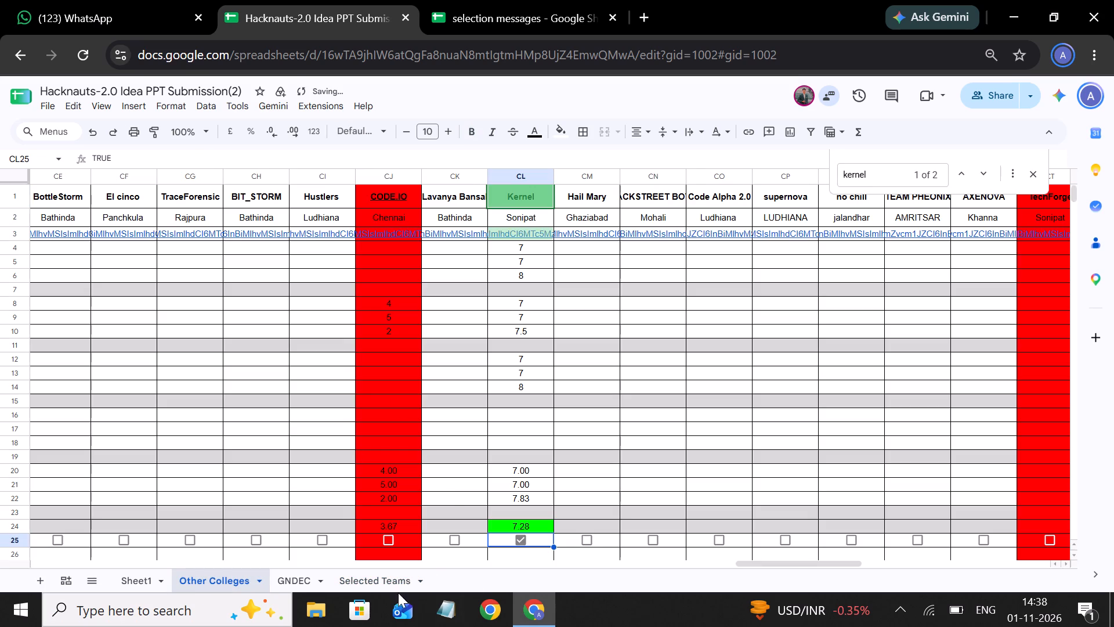
Recheck the Selected Teams sheet for the Kernel team by searching for "kernel" again.
{"action": "left_click", "coordinate": [379, 580]}
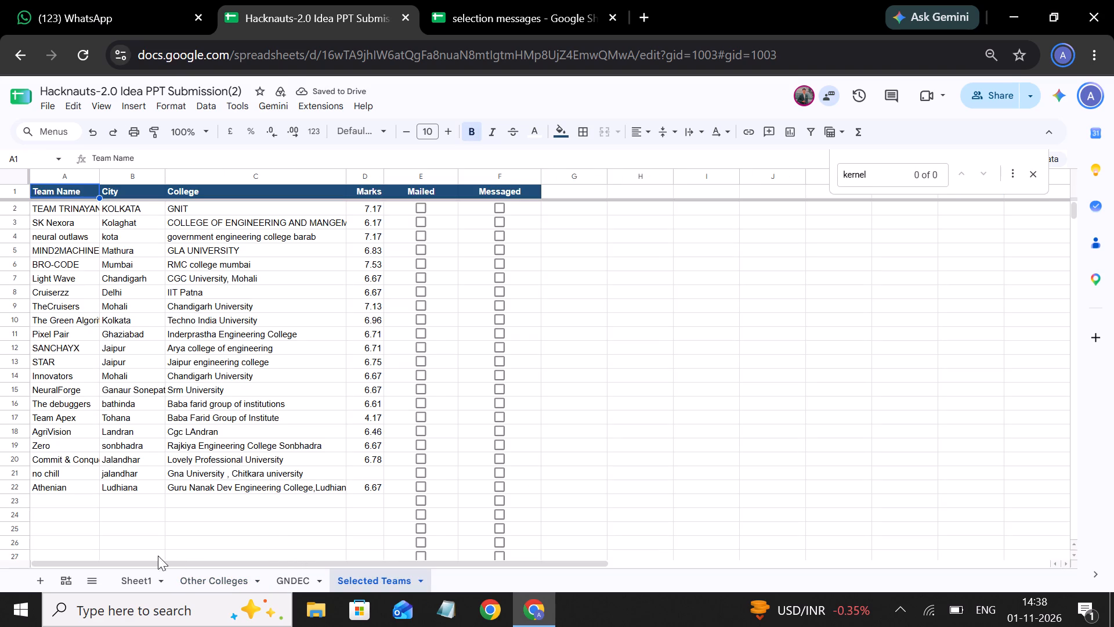
{"action": "left_click", "coordinate": [200, 577]}
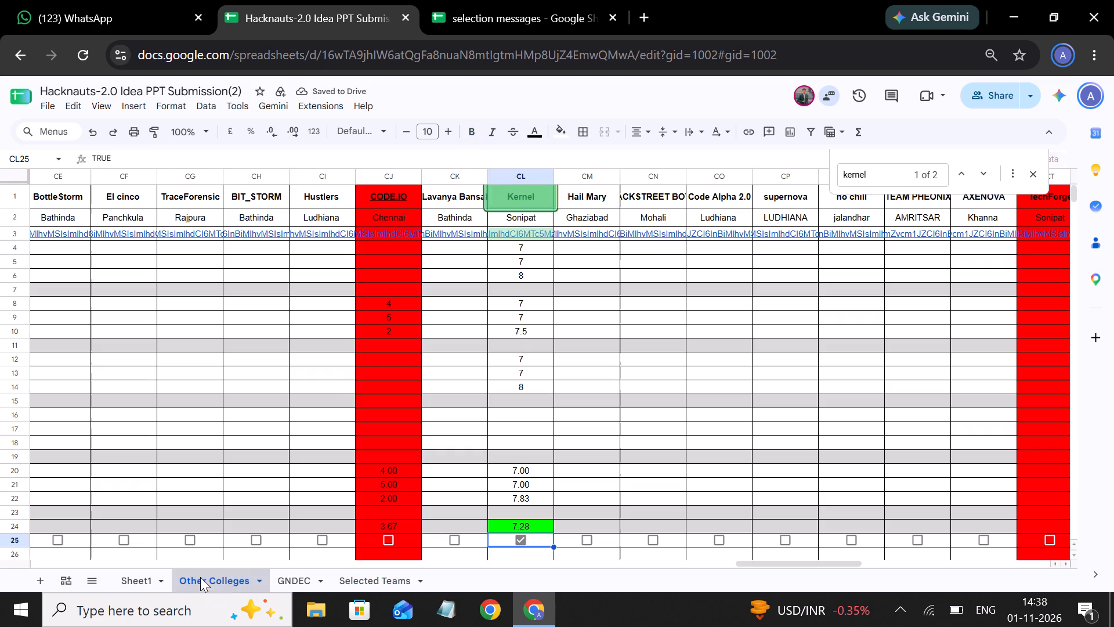
{"action": "scroll", "coordinate": [557, 332], "scroll_direction": "up", "scroll_amount": 1}
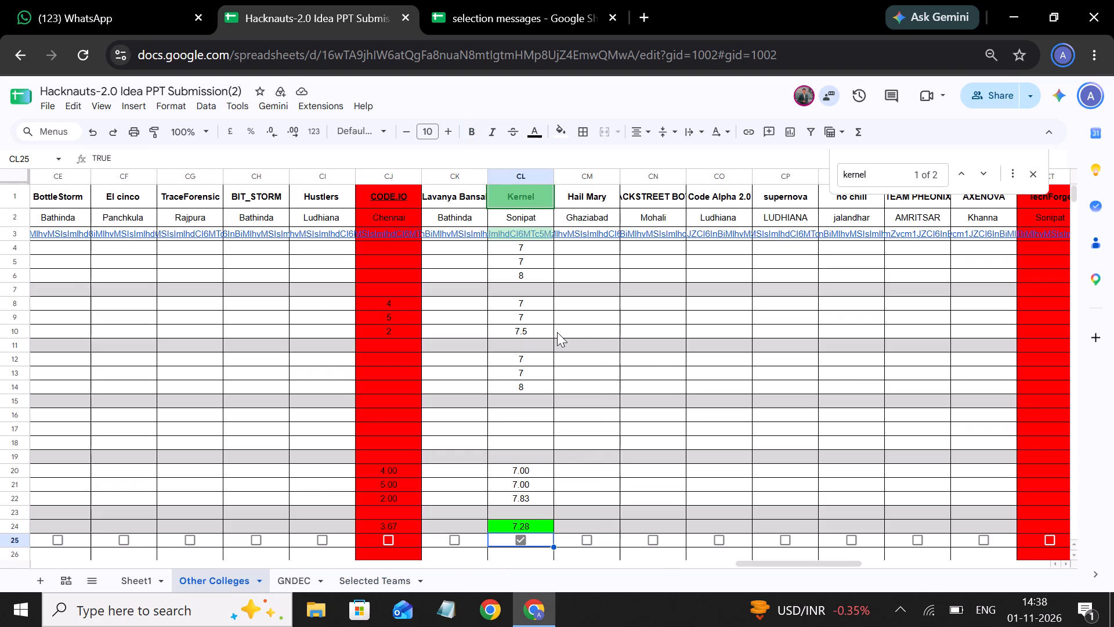
{"action": "left_click", "coordinate": [895, 172]}
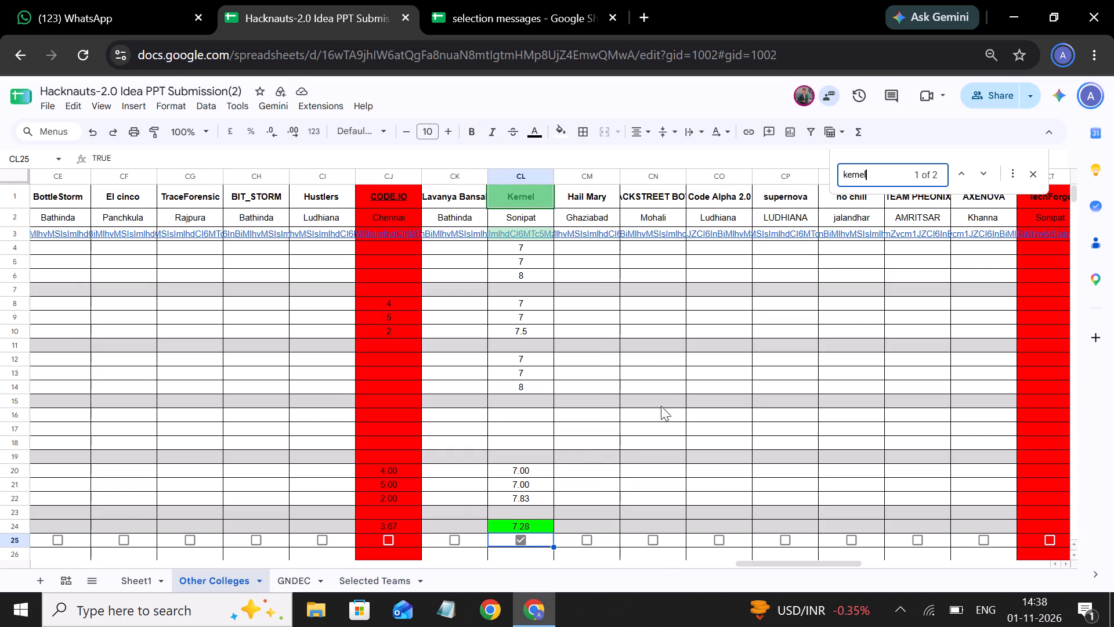
{"action": "left_click", "coordinate": [353, 585]}
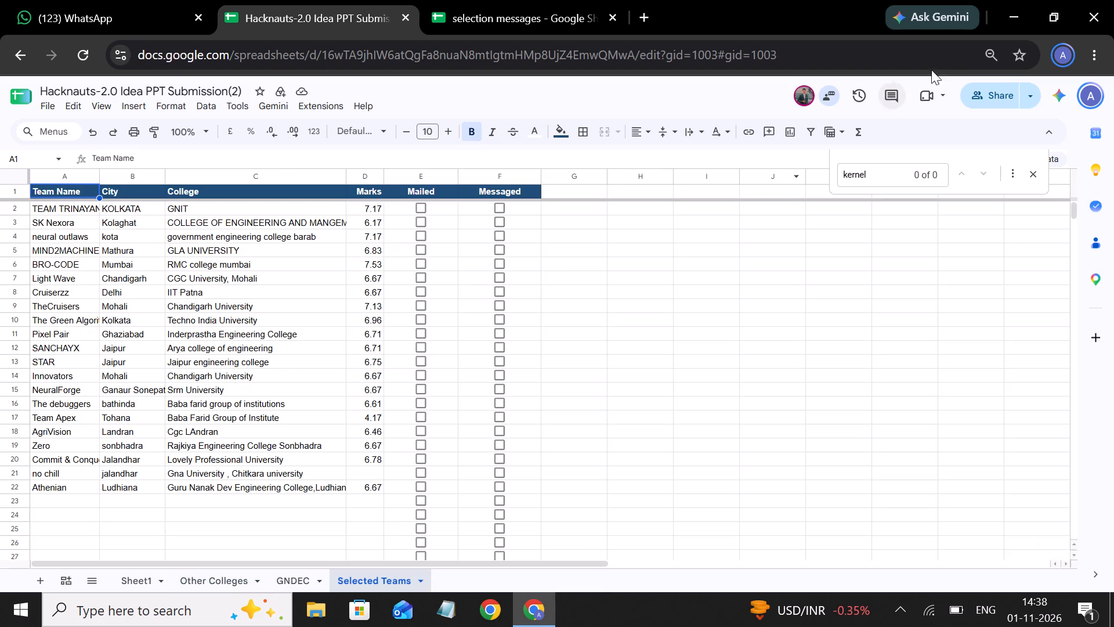
{"action": "double_click", "coordinate": [888, 171]}
{"action": "key", "text": "BackSpace"}
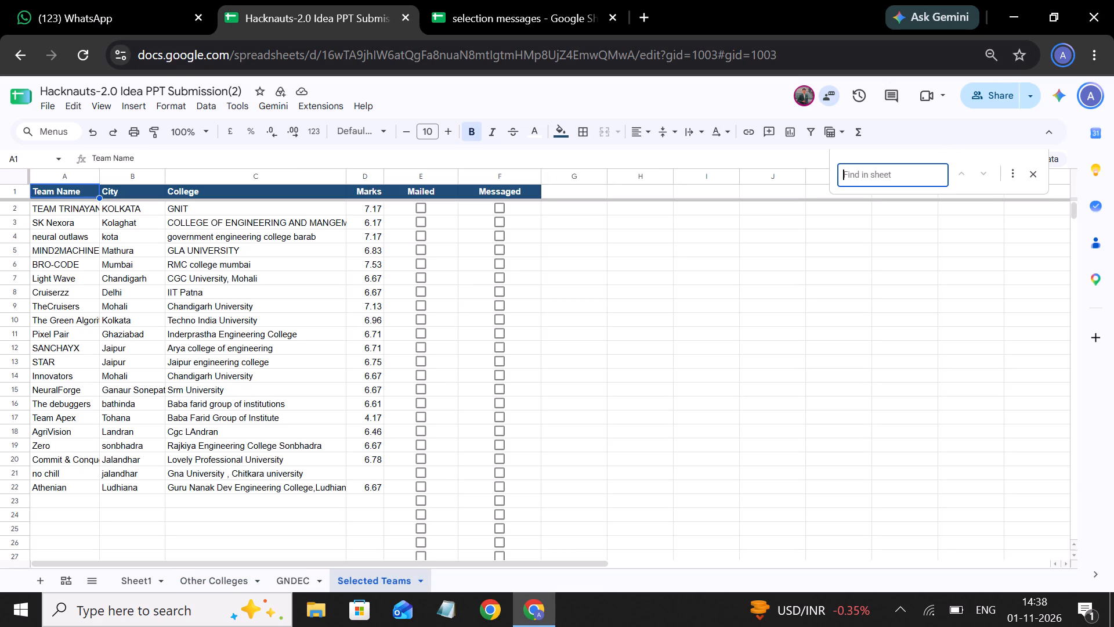
{"action": "type", "text": "kernel"}
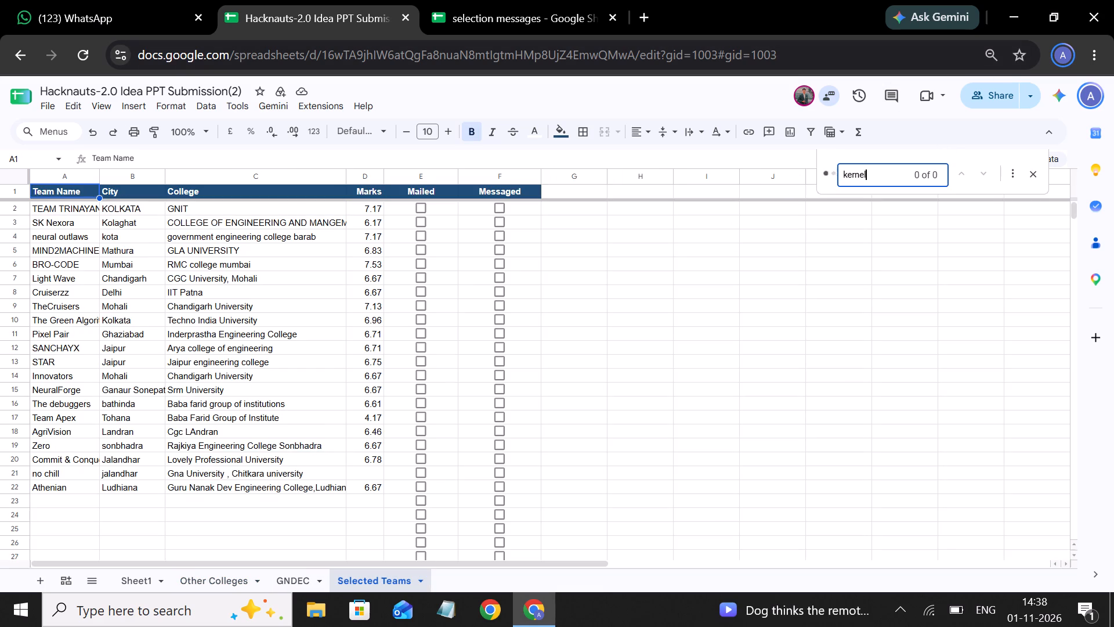
{"action": "left_click", "coordinate": [619, 229]}
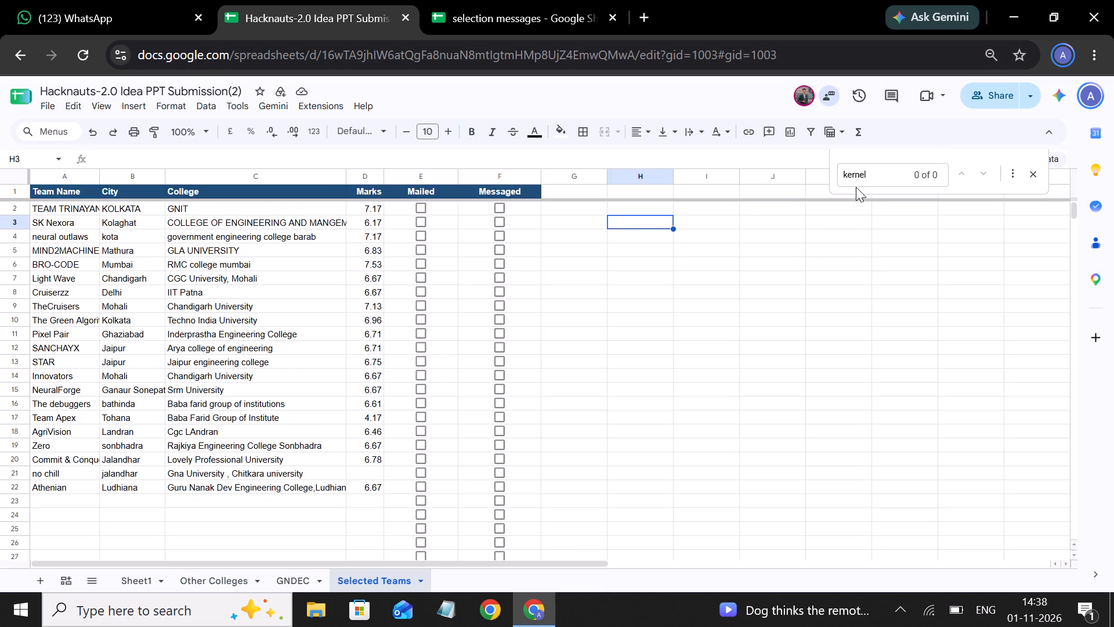
Repeat the search for "kernel" in the Selected Teams sheet, and look in the GNDEC sheet and Sheet1.
{"action": "left_click", "coordinate": [889, 174]}
{"action": "key", "text": "BackSpace"}
{"action": "key", "text": "BackSpace"}
{"action": "key", "text": "BackSpace"}
{"action": "key", "text": "BackSpace"}
{"action": "key", "text": "BackSpace"}
{"action": "key", "text": "BackSpace"}
{"action": "key", "text": "BackSpace"}
{"action": "key", "text": "BackSpace"}
{"action": "key", "text": "BackSpace"}
{"action": "key", "text": "BackSpace"}
{"action": "key", "text": "BackSpace"}
{"action": "key", "text": "BackSpace"}
{"action": "key", "text": "BackSpace"}
{"action": "key", "text": "BackSpace"}
{"action": "key", "text": "BackSpace"}
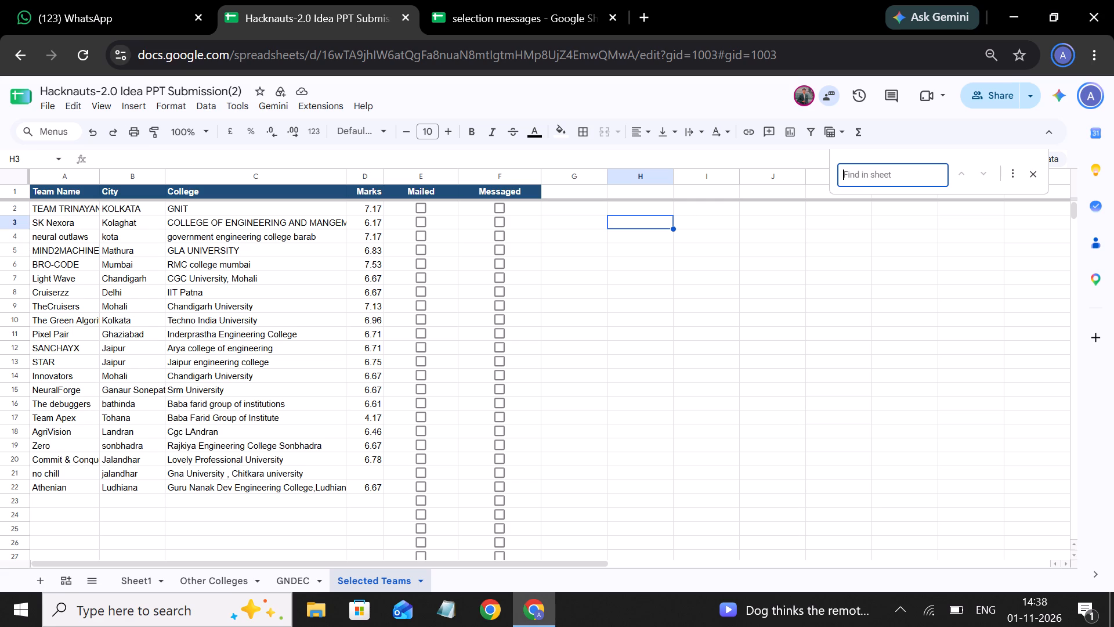
{"action": "type", "text": "kernel"}
{"action": "left_click", "coordinate": [306, 576]}
{"action": "left_click", "coordinate": [144, 582]}
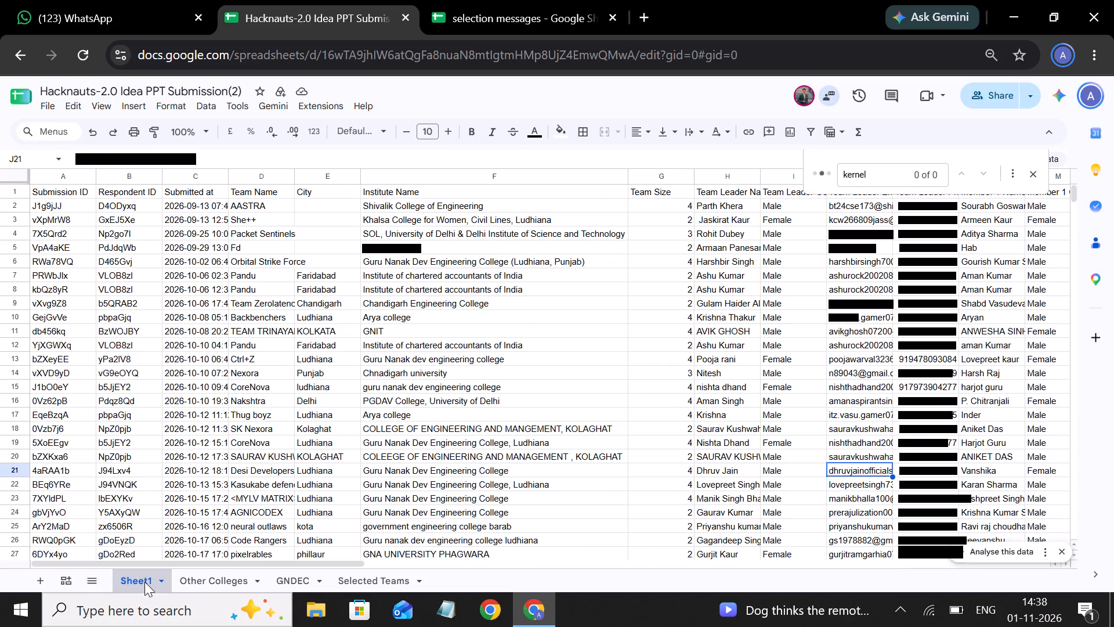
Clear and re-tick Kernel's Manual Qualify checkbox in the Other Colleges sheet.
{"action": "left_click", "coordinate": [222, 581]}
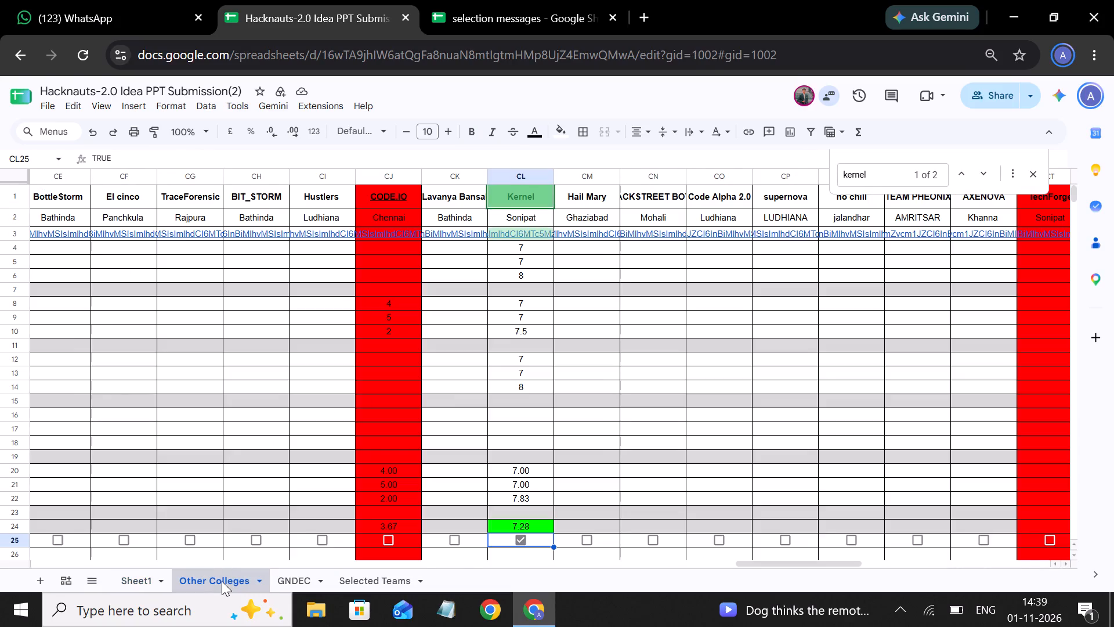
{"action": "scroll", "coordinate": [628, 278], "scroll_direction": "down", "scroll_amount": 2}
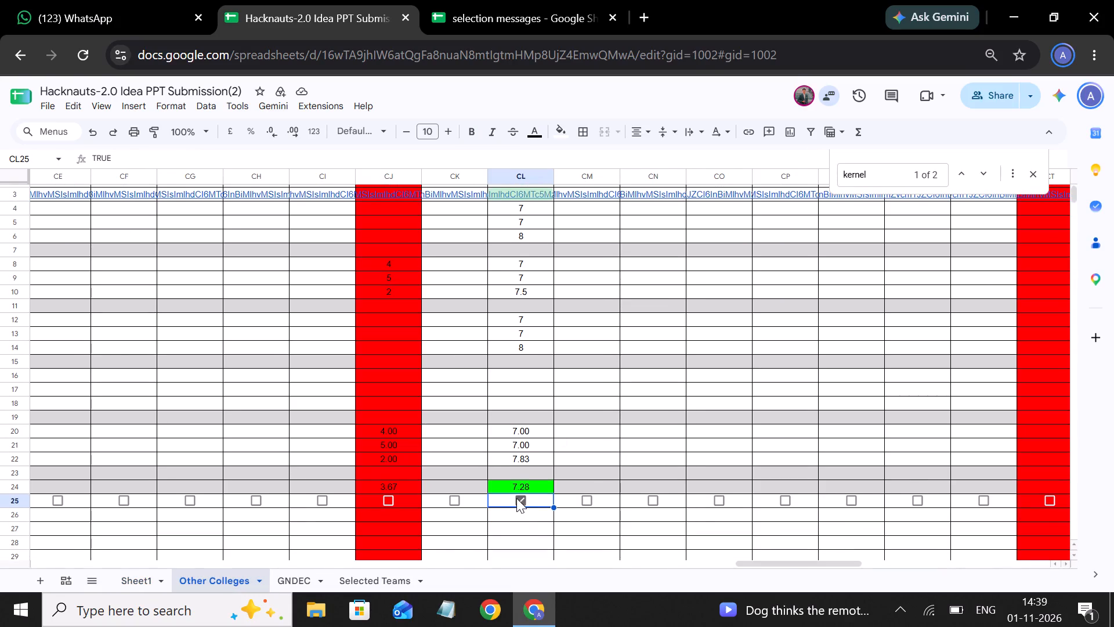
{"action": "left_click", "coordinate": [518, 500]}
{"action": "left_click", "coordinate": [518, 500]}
Check the Selected Teams sheet again, reload the submission spreadsheet and search it for "kernel".
{"action": "left_click", "coordinate": [387, 582]}
{"action": "scroll", "coordinate": [197, 517], "scroll_direction": "up", "scroll_amount": 1}
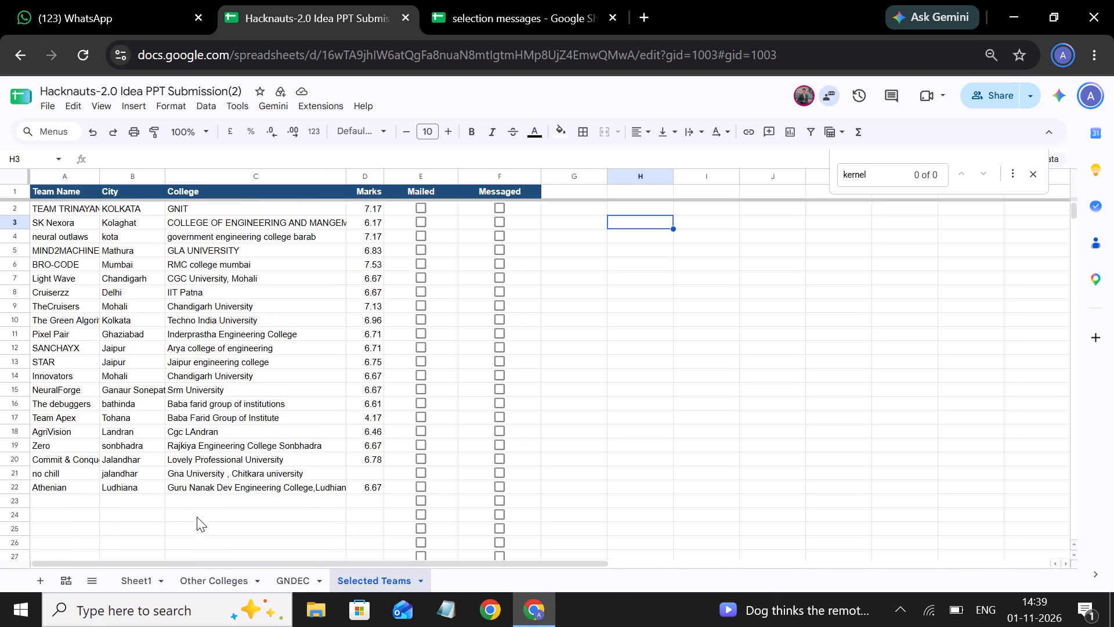
{"action": "scroll", "coordinate": [197, 517], "scroll_direction": "up", "scroll_amount": 2}
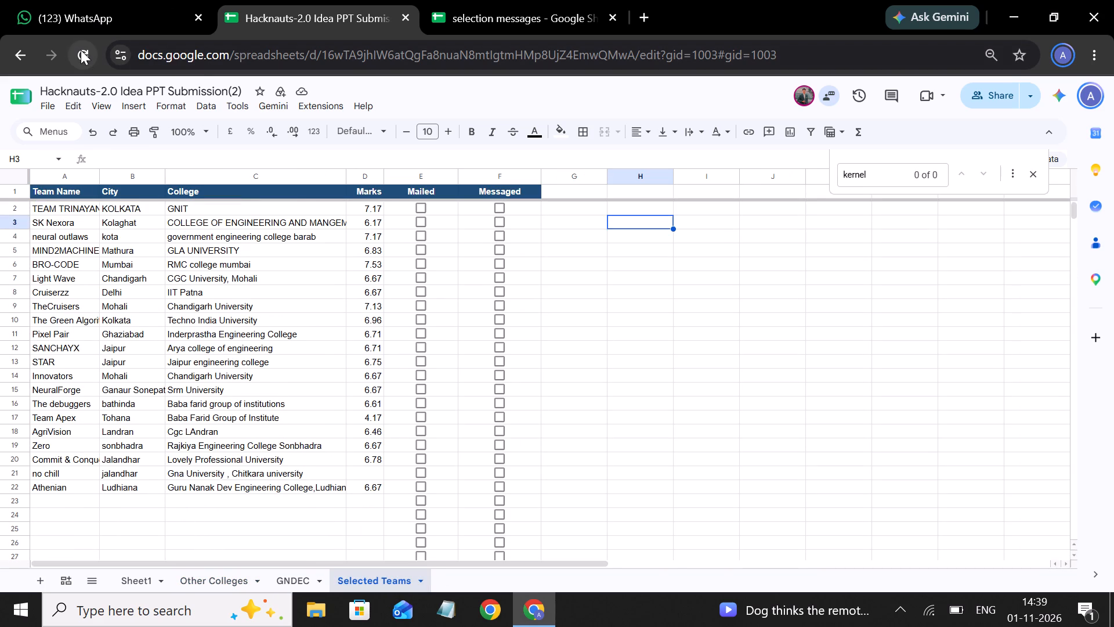
{"action": "left_click", "coordinate": [81, 50]}
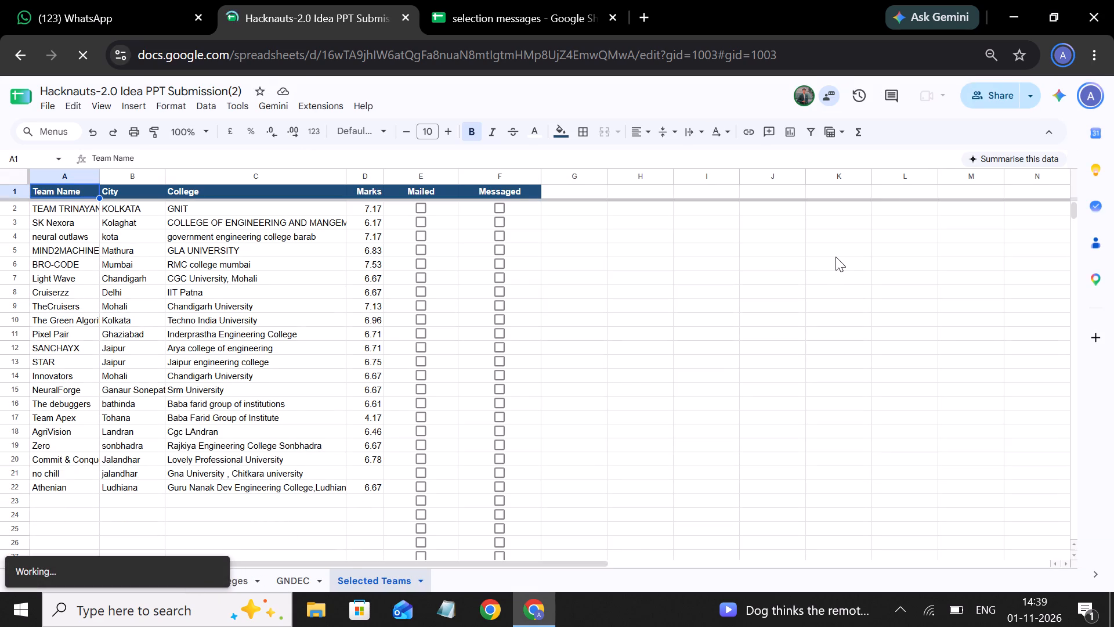
{"action": "key", "text": "ctrl+f"}
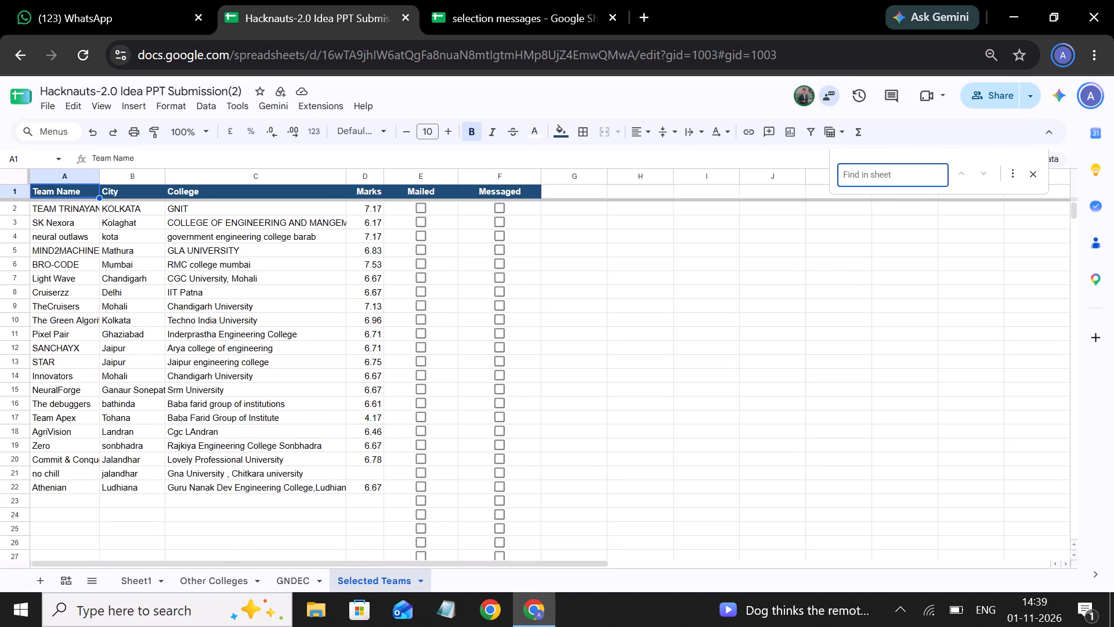
{"action": "type", "text": "ker"}
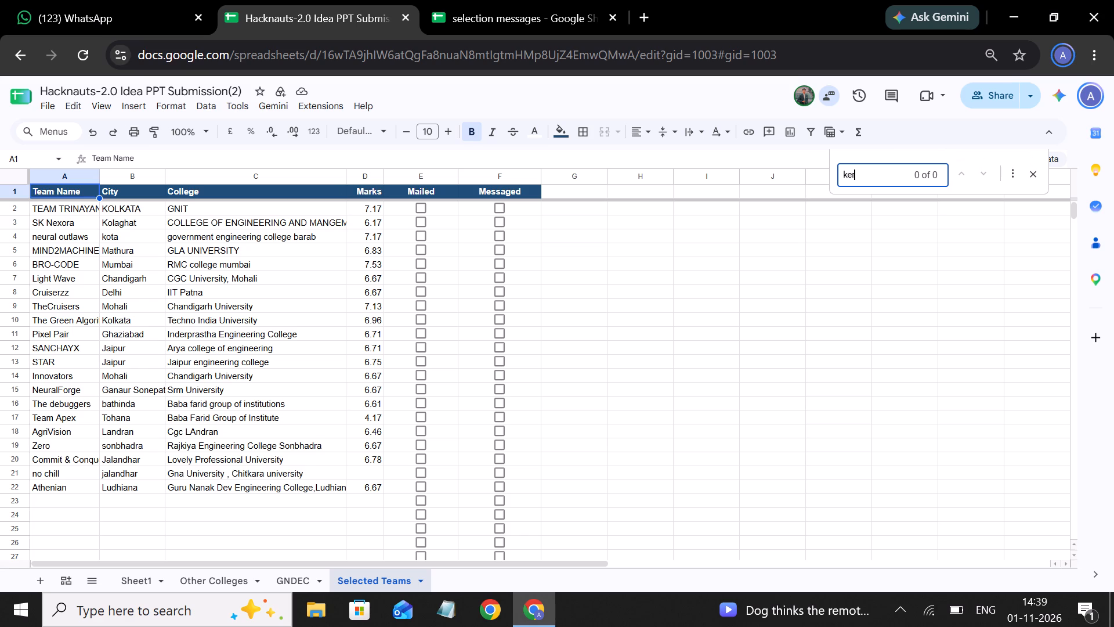
{"action": "type", "text": "nel"}
Re-examine Kernel's scores and qualification in the Other Colleges sheet and compare with the Selected Teams sheet.
{"action": "left_click", "coordinate": [233, 571]}
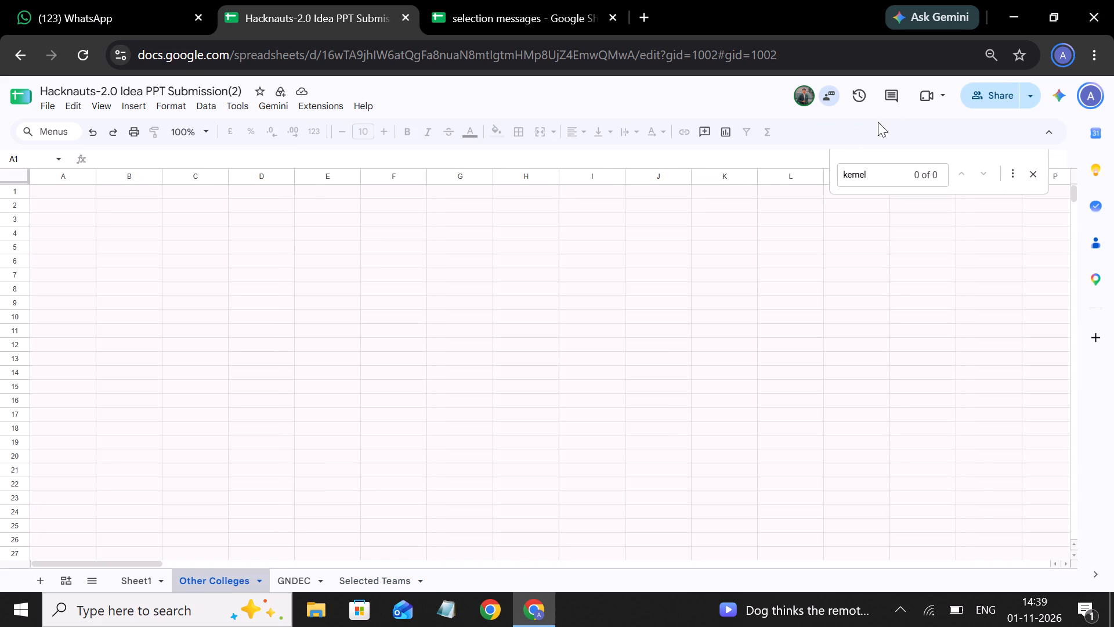
{"action": "scroll", "coordinate": [404, 451], "scroll_direction": "up", "scroll_amount": 1}
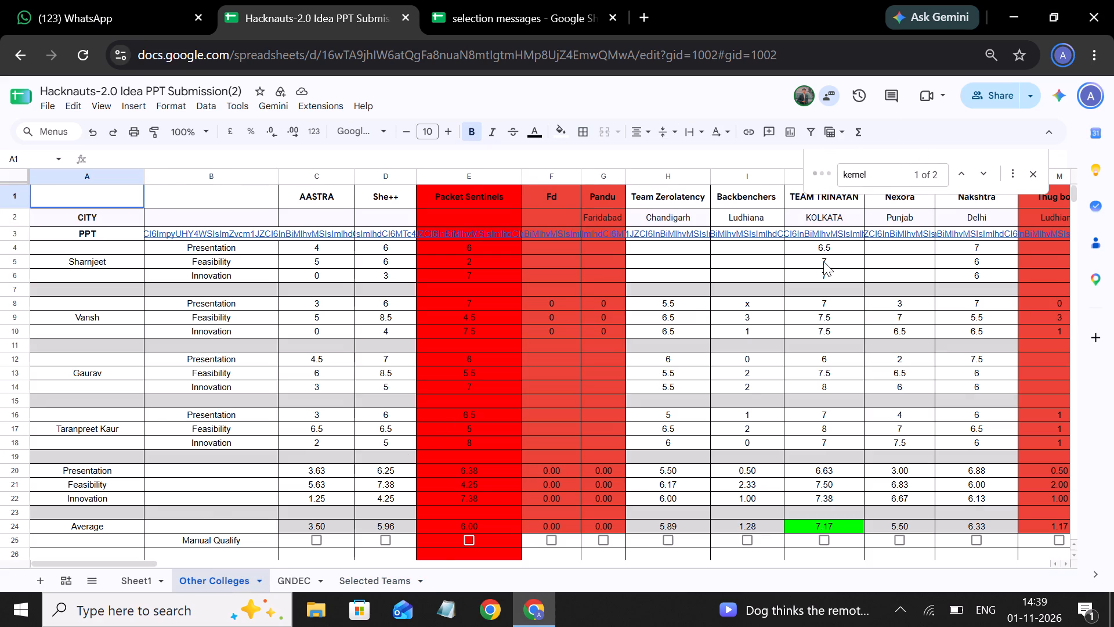
{"action": "scroll", "coordinate": [822, 262], "scroll_direction": "left", "scroll_amount": 6}
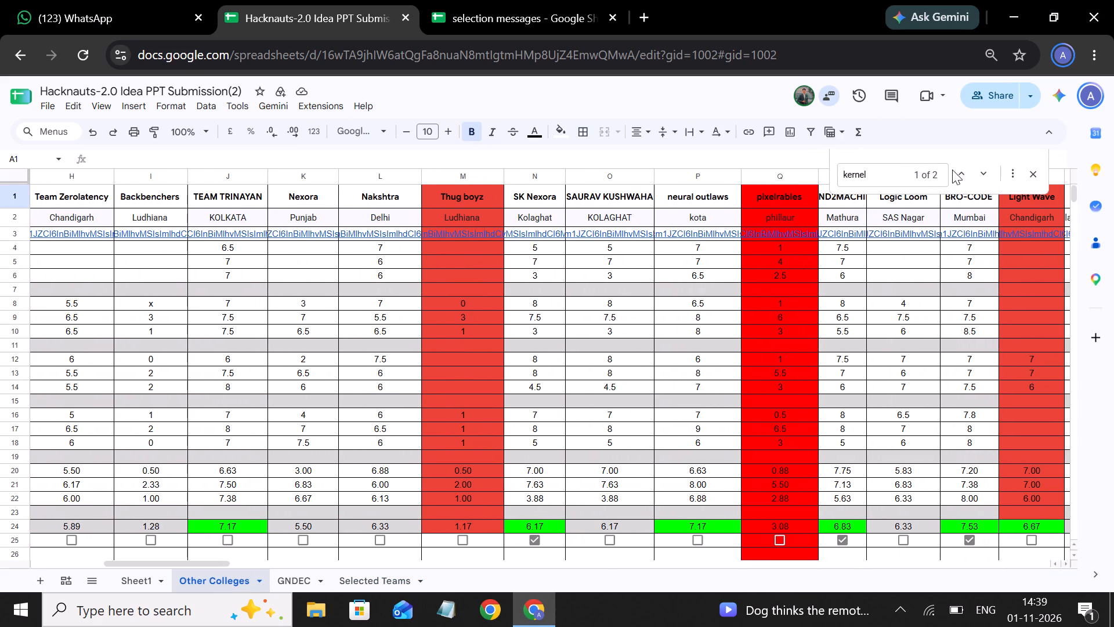
{"action": "left_click", "coordinate": [959, 171]}
{"action": "scroll", "coordinate": [915, 352], "scroll_direction": "left", "scroll_amount": 3}
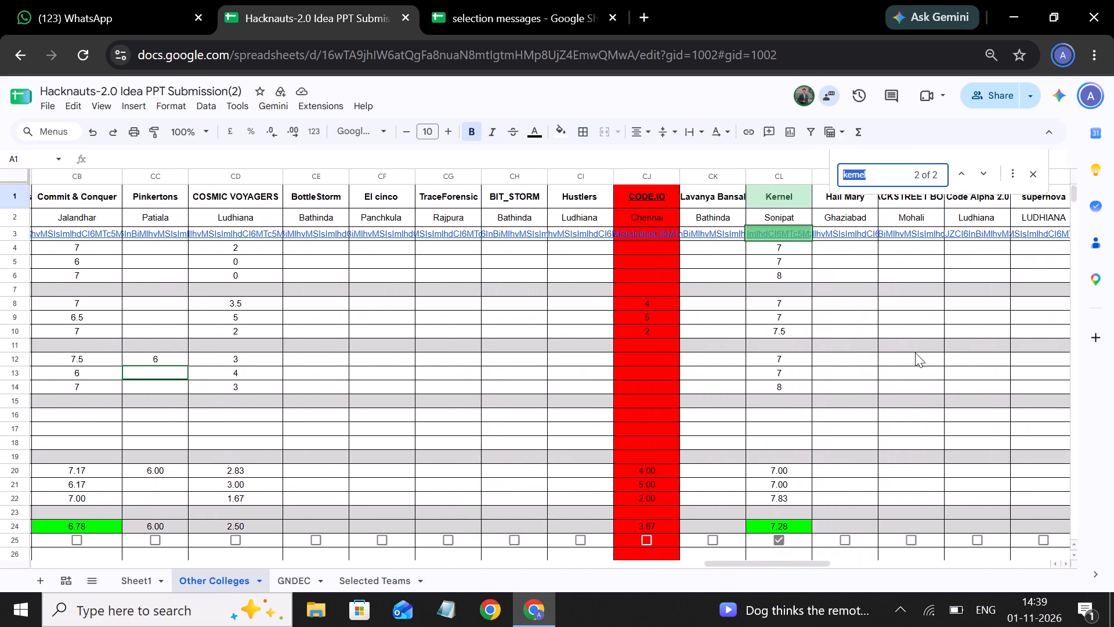
{"action": "scroll", "coordinate": [915, 352], "scroll_direction": "left", "scroll_amount": 1}
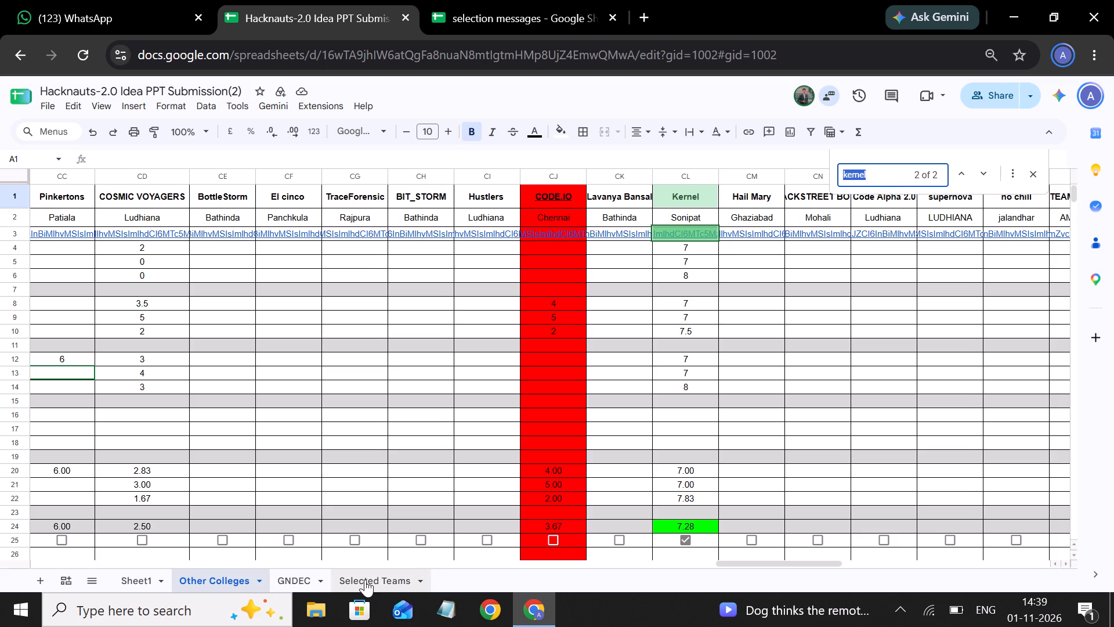
{"action": "left_click", "coordinate": [365, 579]}
{"action": "scroll", "coordinate": [407, 308], "scroll_direction": "up", "scroll_amount": 2}
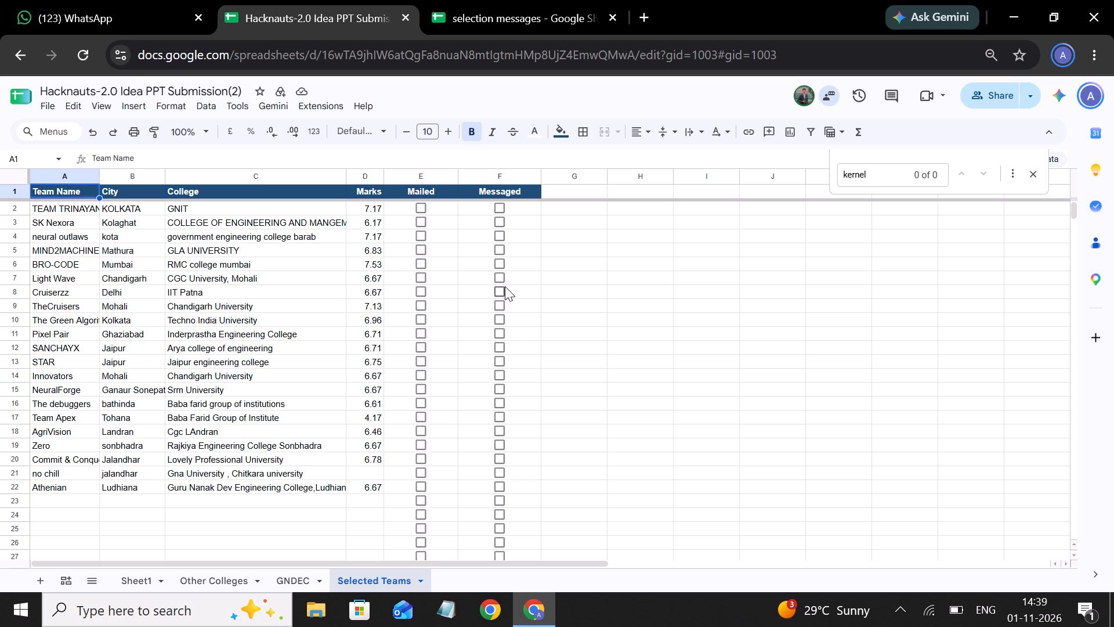
Set team kernel's status to accepted in Sheet1 of the selection messages spreadsheet.
{"action": "left_click", "coordinate": [505, 0]}
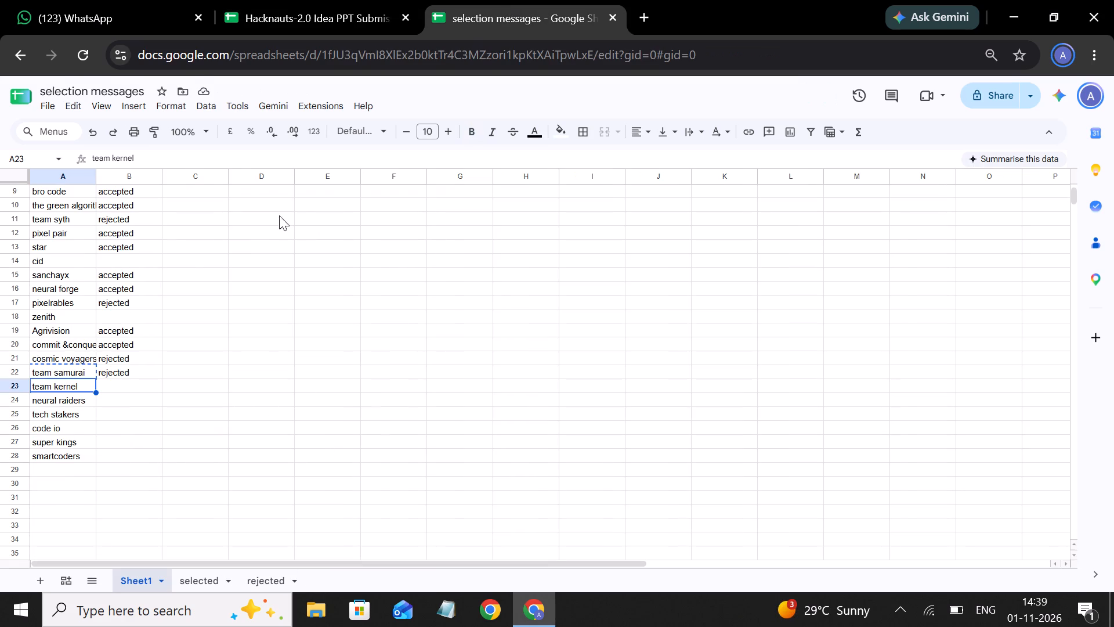
{"action": "triple_click", "coordinate": [122, 385]}
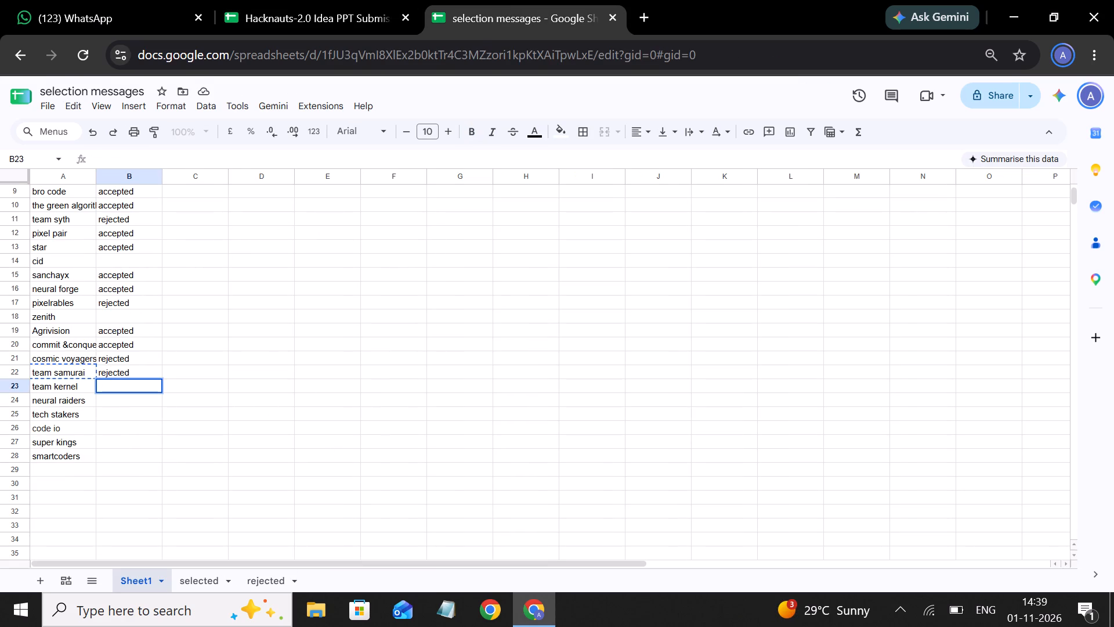
{"action": "type", "text": "accepted"}
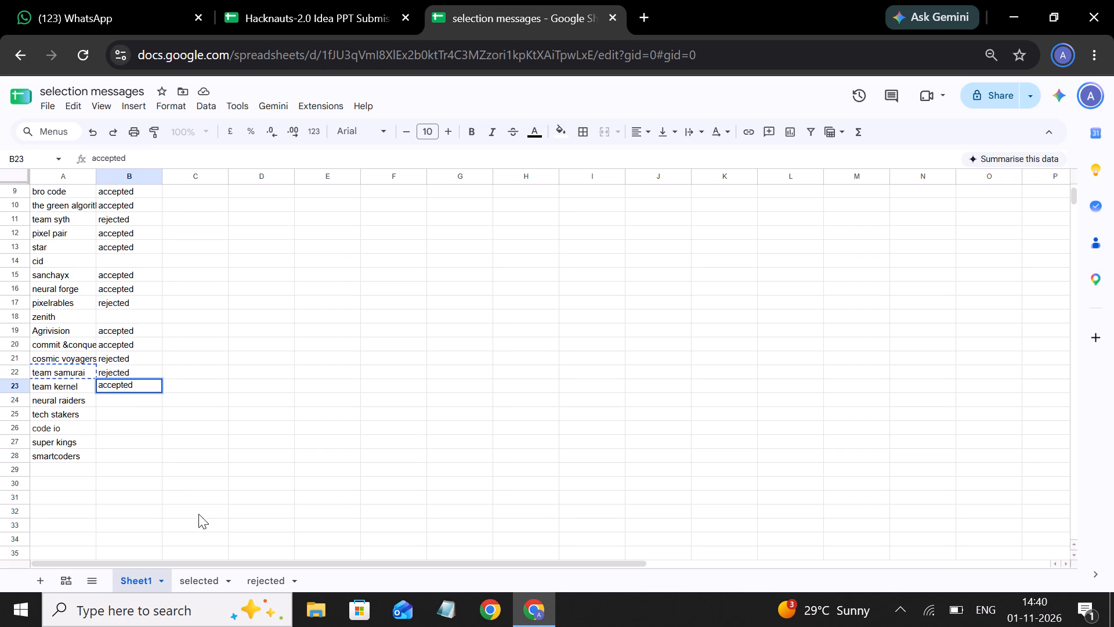
Copy team kernel's name from Sheet1 into the first empty row of the selected sheet, below commit &conquer.
{"action": "left_click", "coordinate": [52, 384]}
{"action": "key", "text": "ctrl+c"}
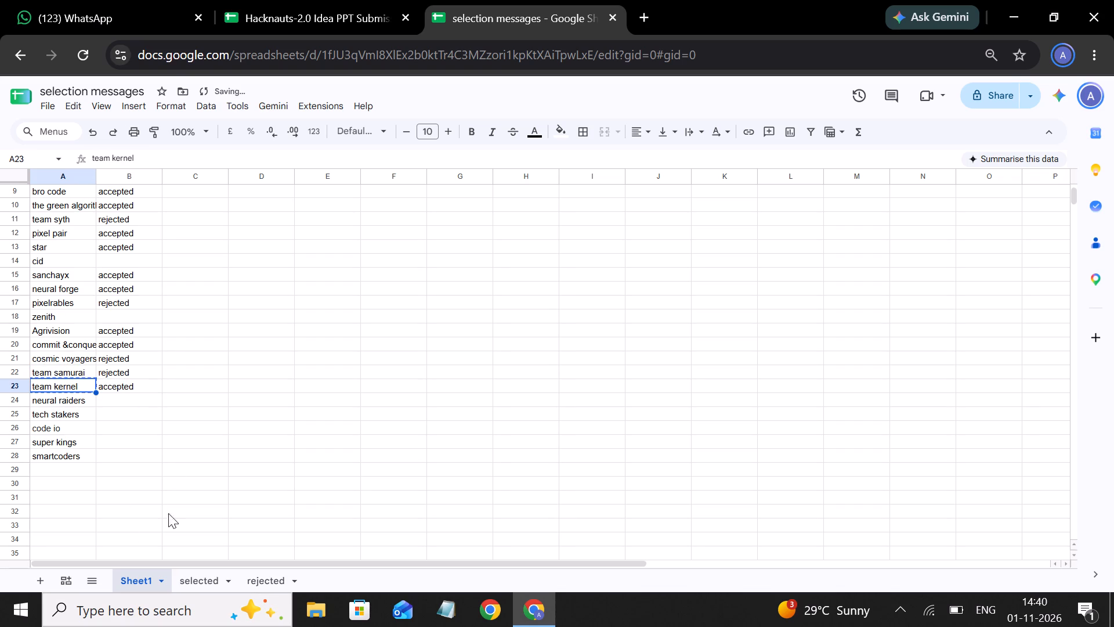
{"action": "left_click", "coordinate": [201, 582]}
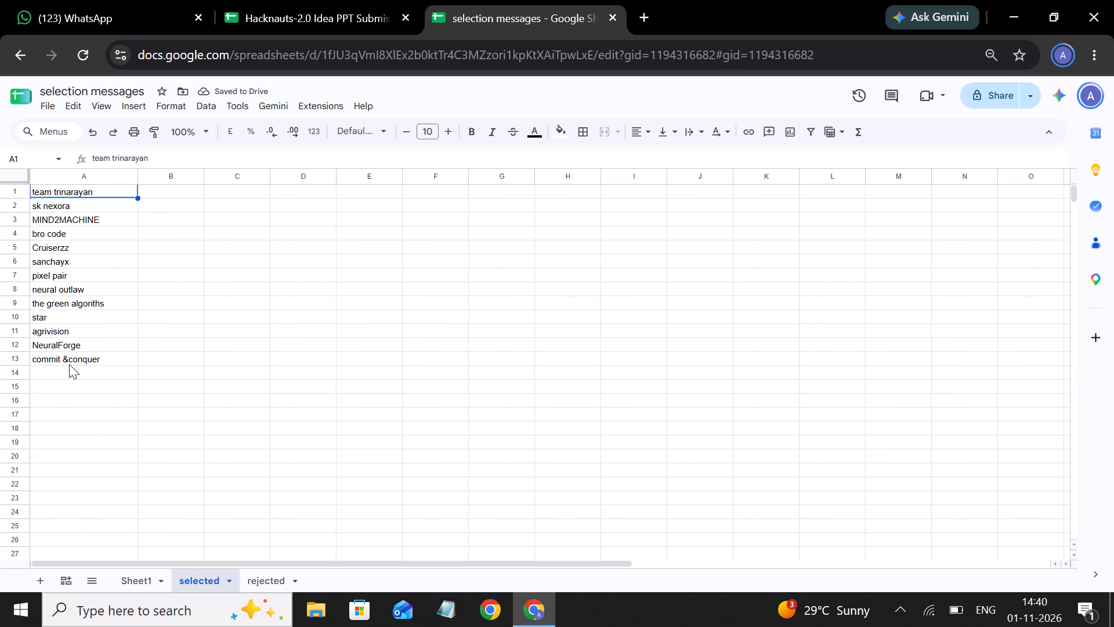
{"action": "left_click", "coordinate": [70, 366]}
{"action": "left_click", "coordinate": [73, 373]}
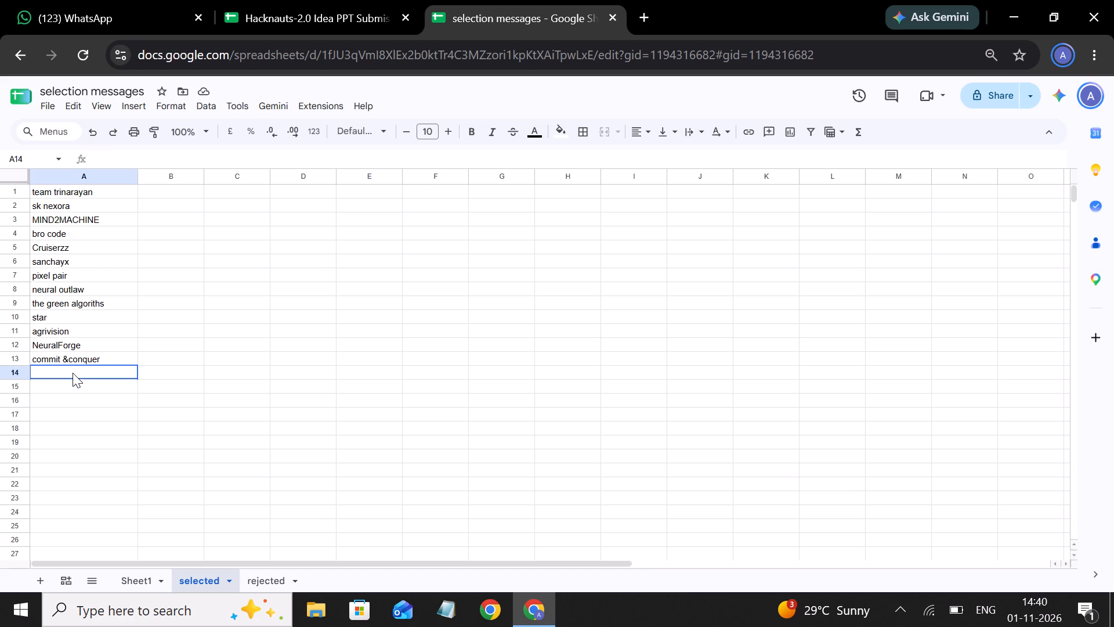
{"action": "scroll", "coordinate": [95, 348], "scroll_direction": "up", "scroll_amount": 1}
{"action": "left_click", "coordinate": [130, 578]}
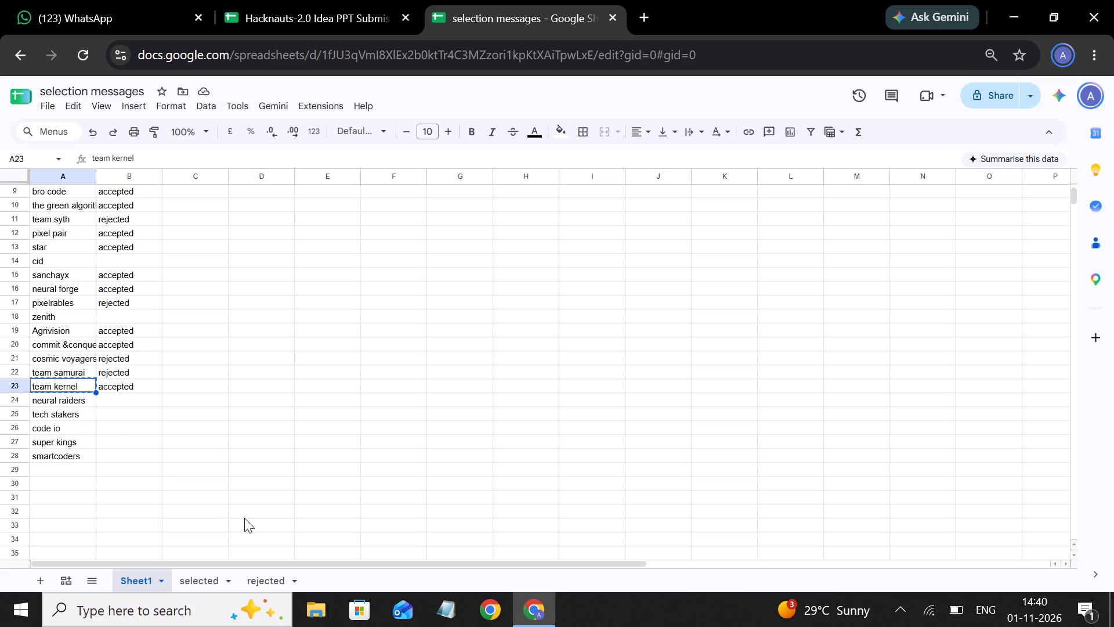
{"action": "left_click", "coordinate": [263, 575]}
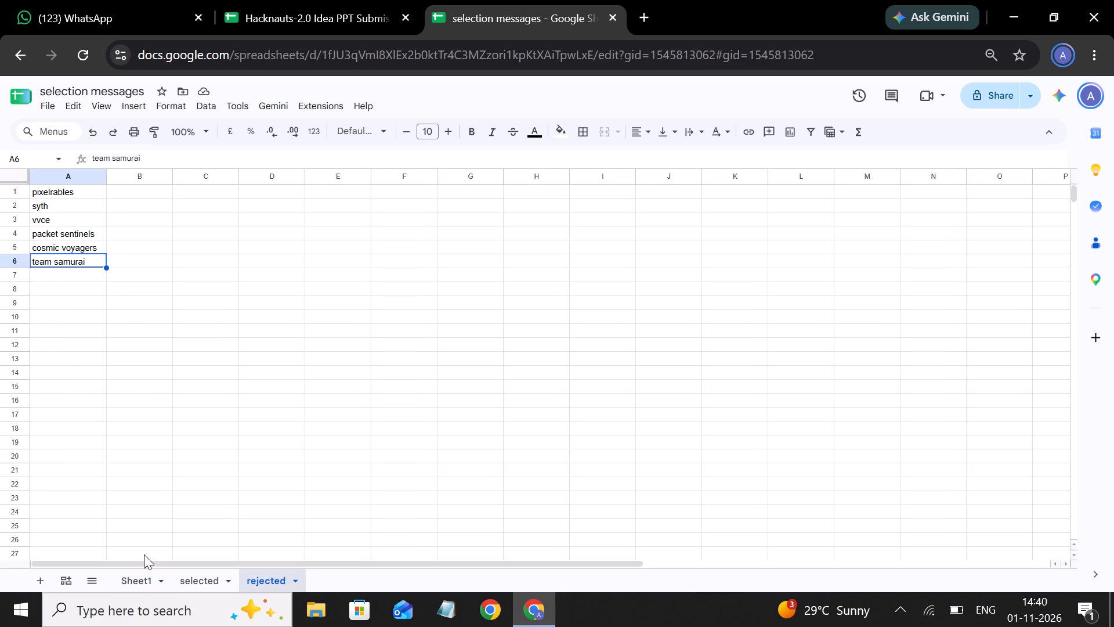
{"action": "left_click", "coordinate": [194, 585]}
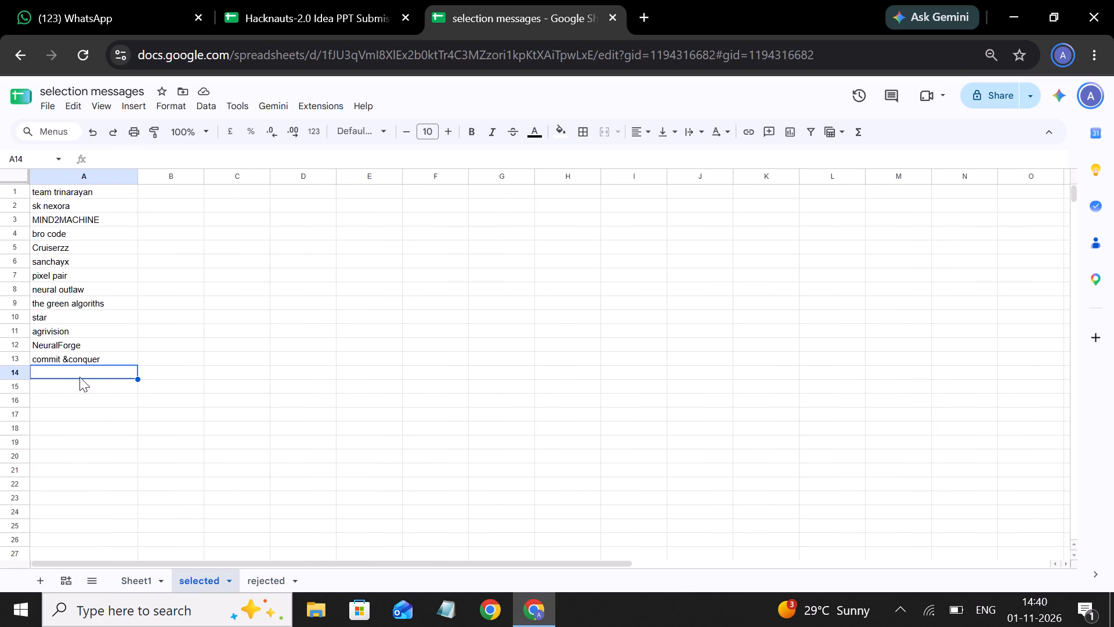
{"action": "key", "text": "ctrl+v"}
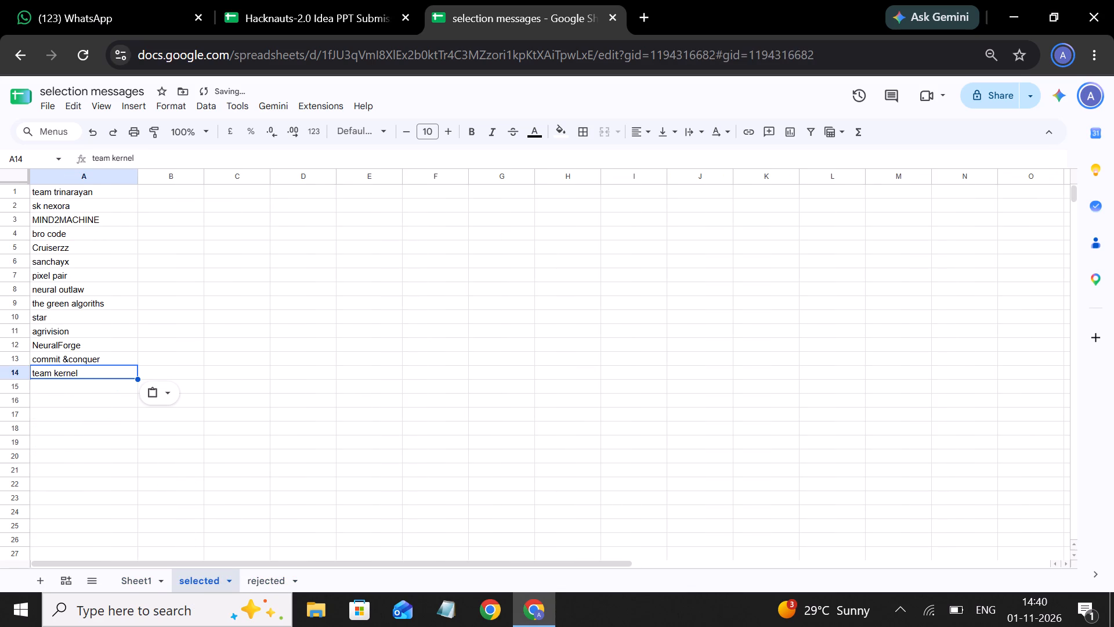
Search the submission spreadsheet for "neural raiders" from Sheet1 and examine that team's column in the Other Colleges sheet.
{"action": "left_click", "coordinate": [132, 579]}
{"action": "left_click", "coordinate": [73, 398]}
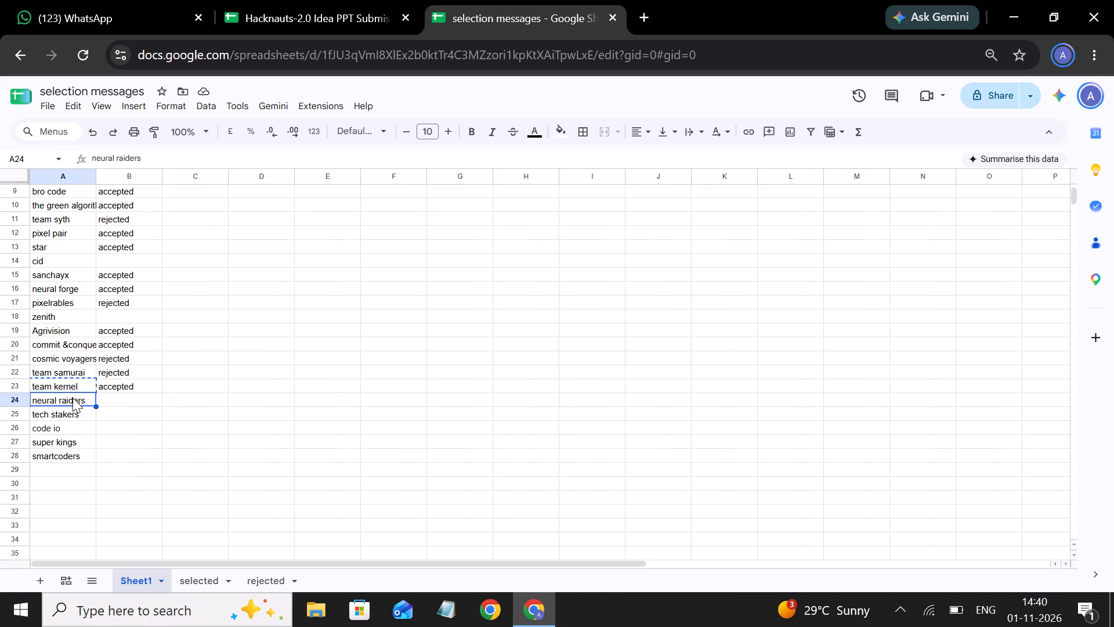
{"action": "key", "text": "ctrl+c"}
{"action": "left_click", "coordinate": [299, 5]}
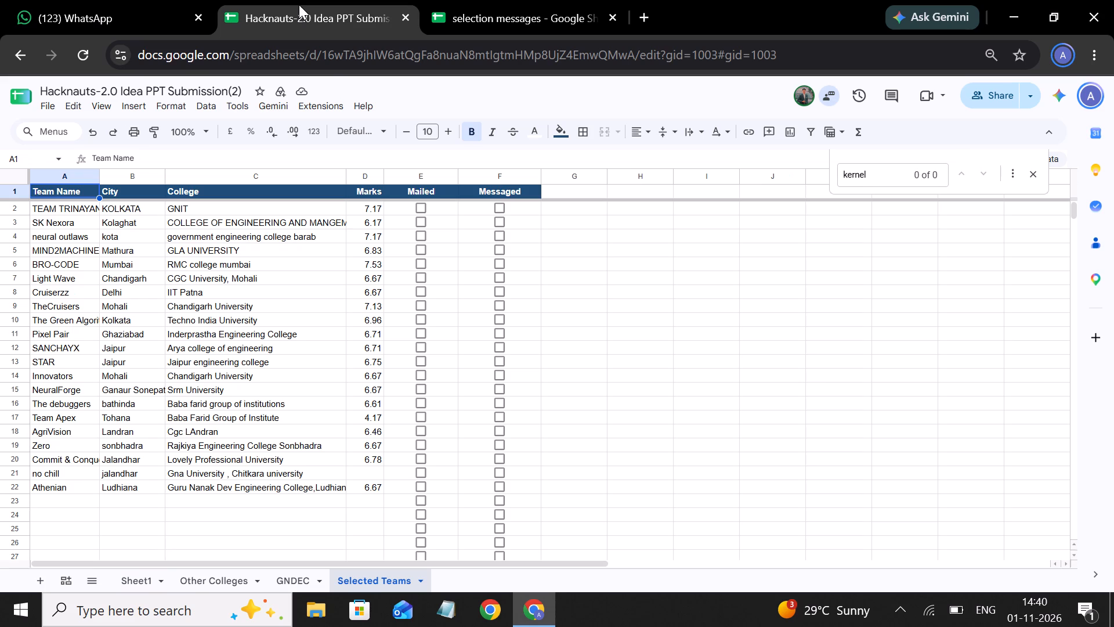
{"action": "double_click", "coordinate": [908, 170]}
{"action": "key", "text": "BackSpace"}
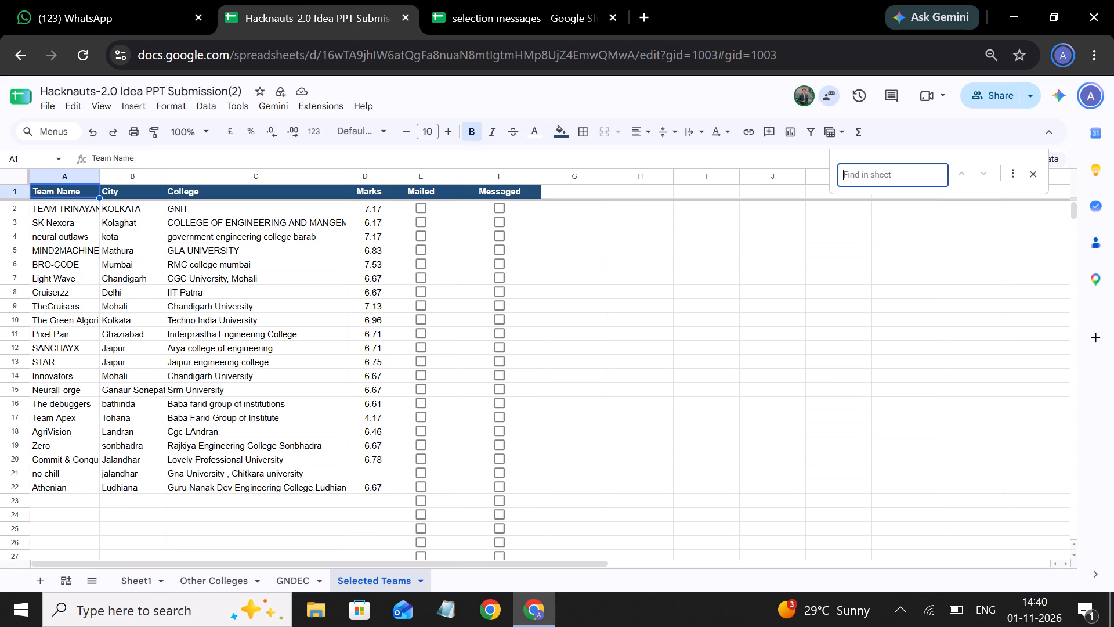
{"action": "key", "text": "ctrl+v"}
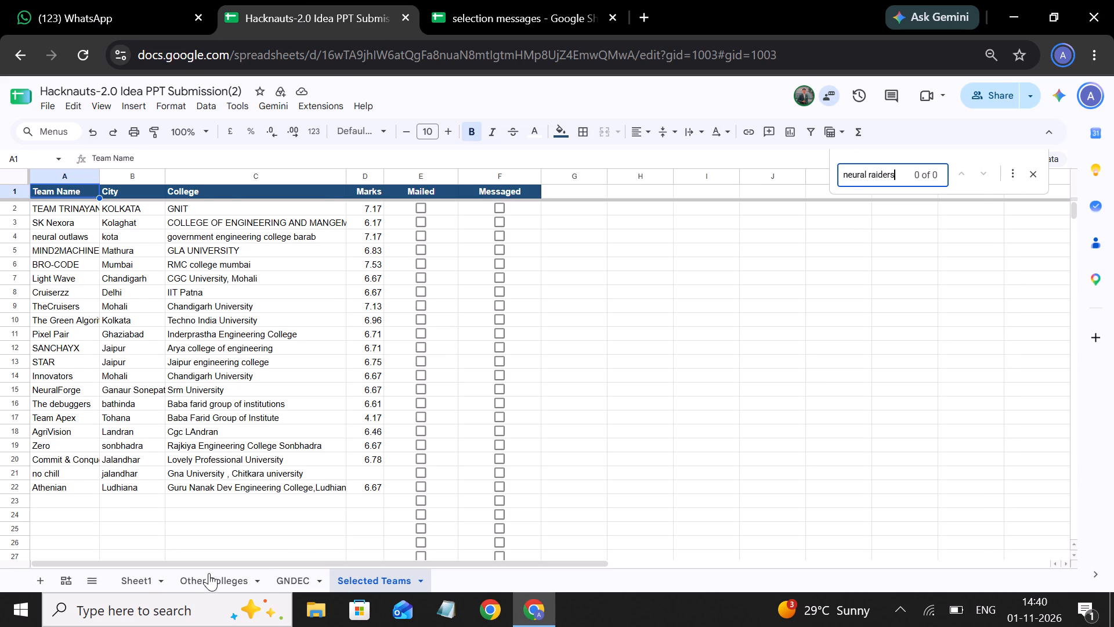
{"action": "left_click", "coordinate": [209, 573]}
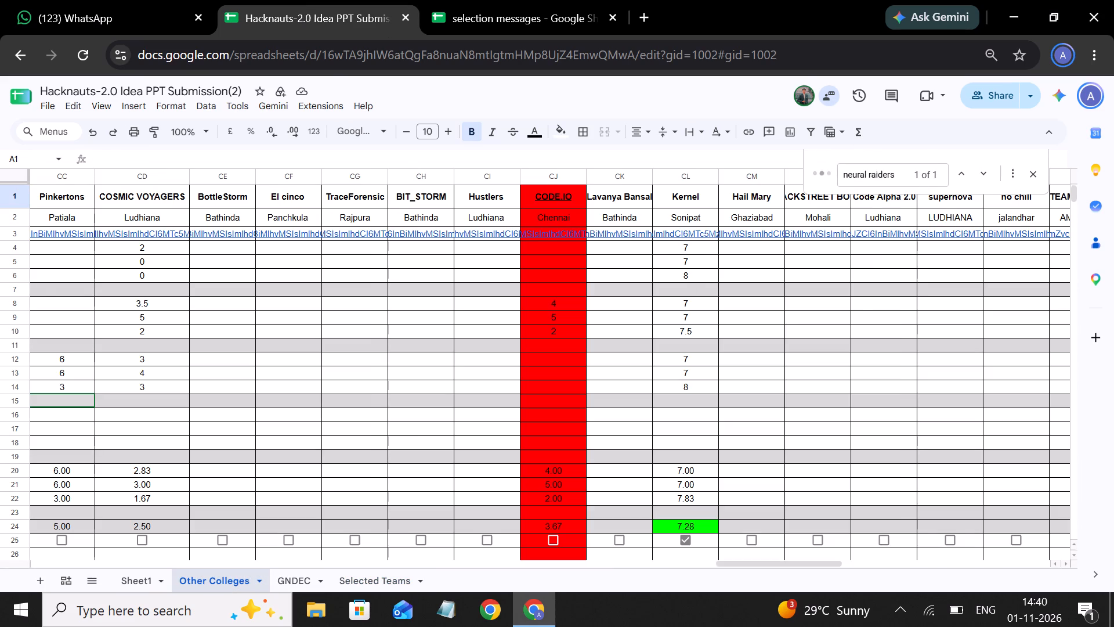
{"action": "left_click", "coordinate": [960, 171]}
{"action": "scroll", "coordinate": [564, 459], "scroll_direction": "right", "scroll_amount": 1}
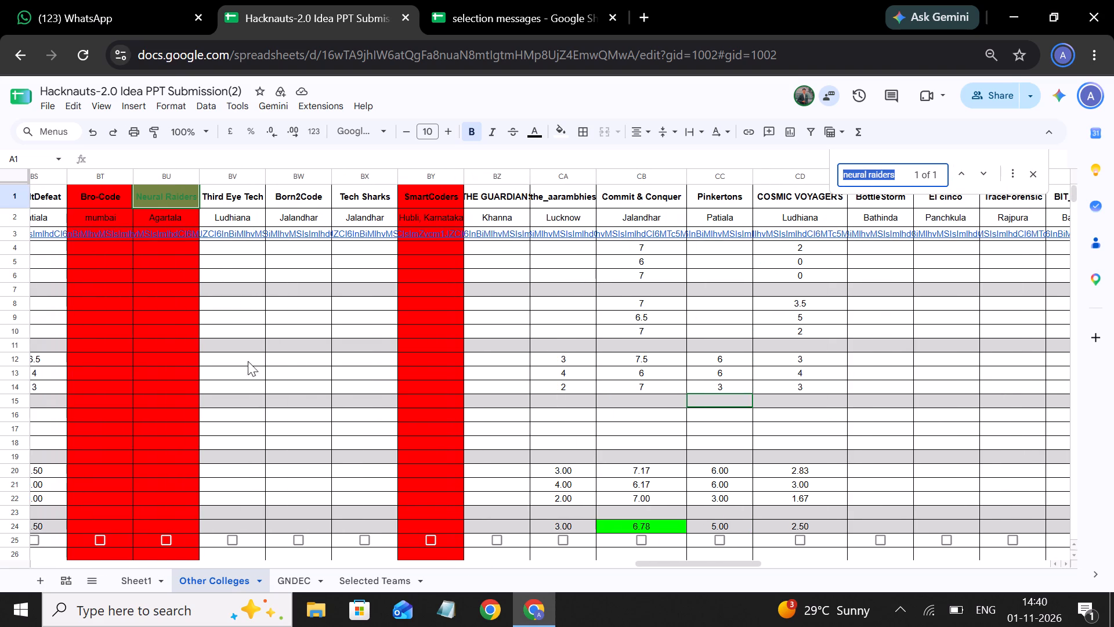
{"action": "scroll", "coordinate": [168, 459], "scroll_direction": "up", "scroll_amount": 1}
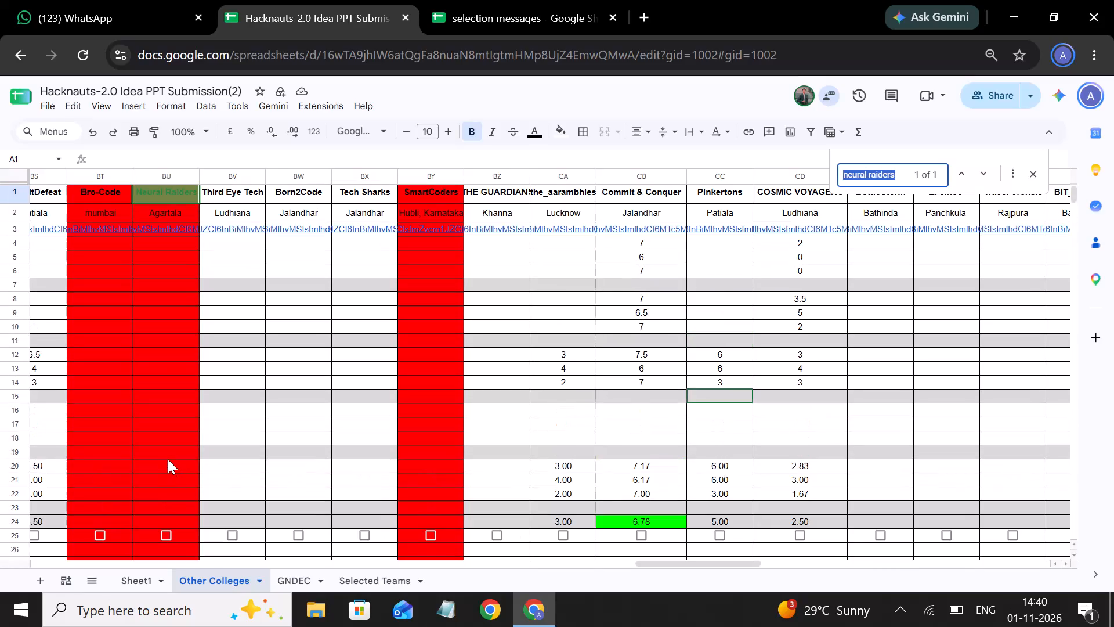
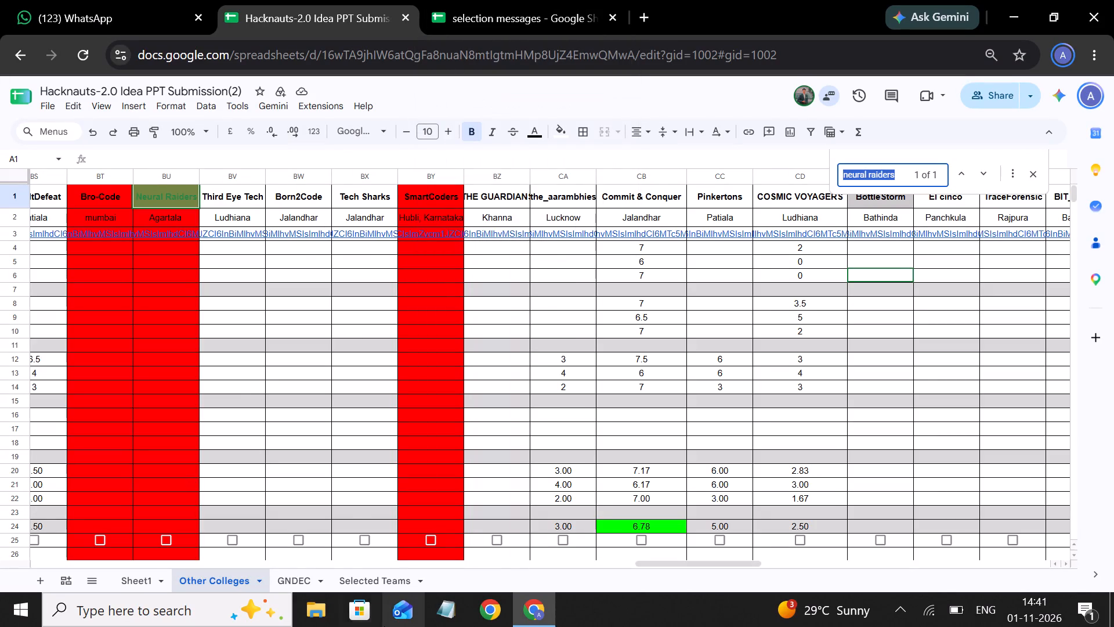
Set neural raiders' status to rejected in Sheet1 of the selection messages spreadsheet.
{"action": "left_click", "coordinate": [443, 17]}
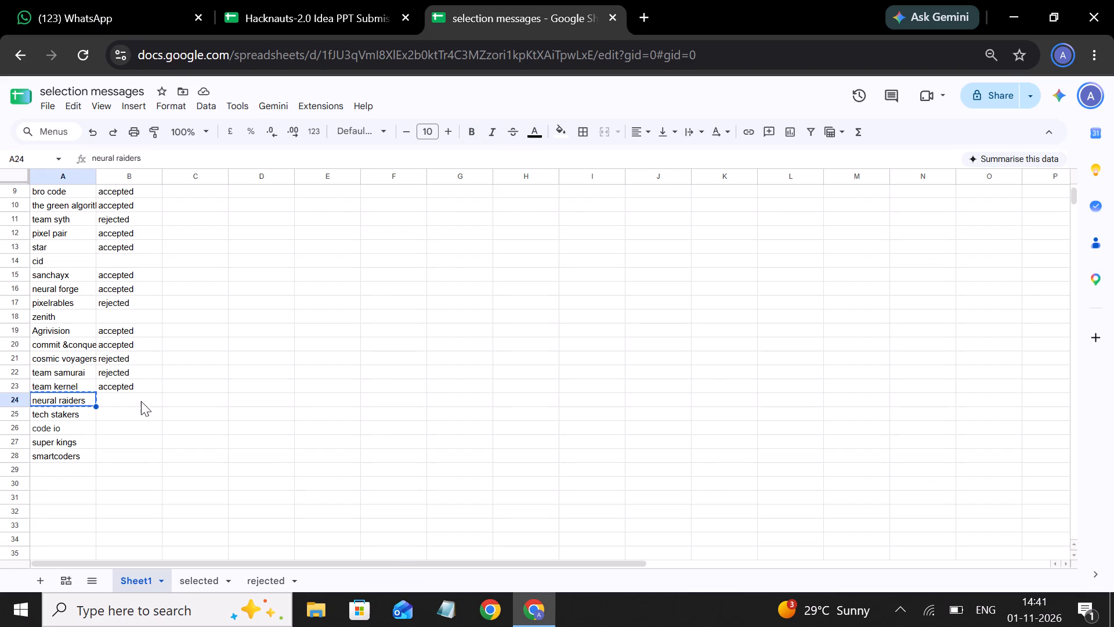
{"action": "double_click", "coordinate": [141, 401]}
{"action": "type", "text": "rejected"}
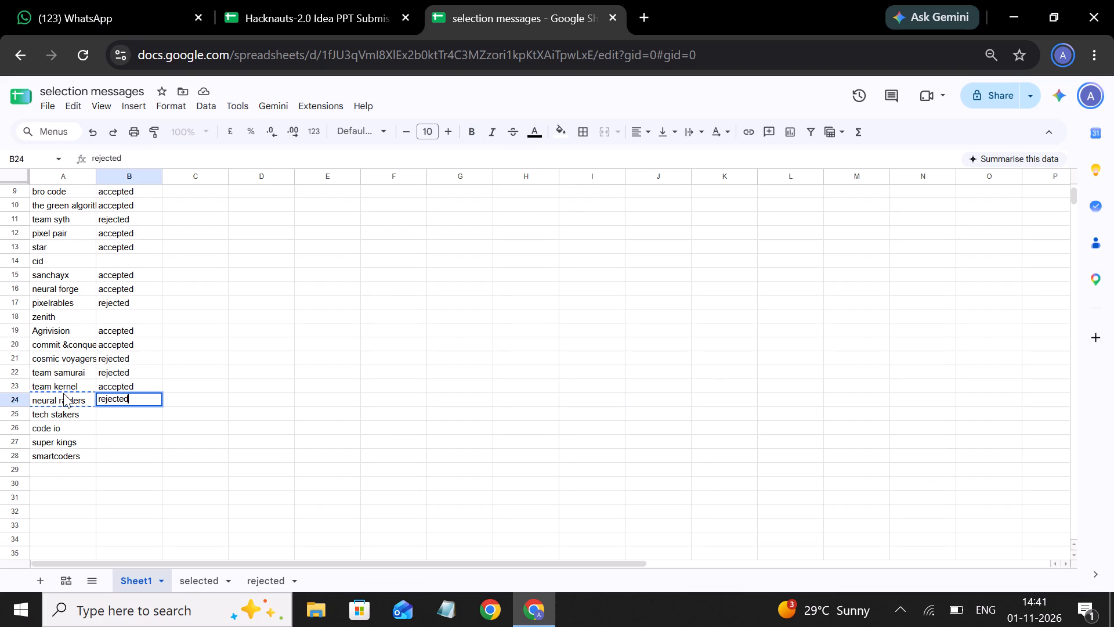
{"action": "left_click", "coordinate": [63, 393]}
Copy neural raiders' name from Sheet1 into the first empty row of the rejected sheet, below team samurai.
{"action": "left_click", "coordinate": [70, 397]}
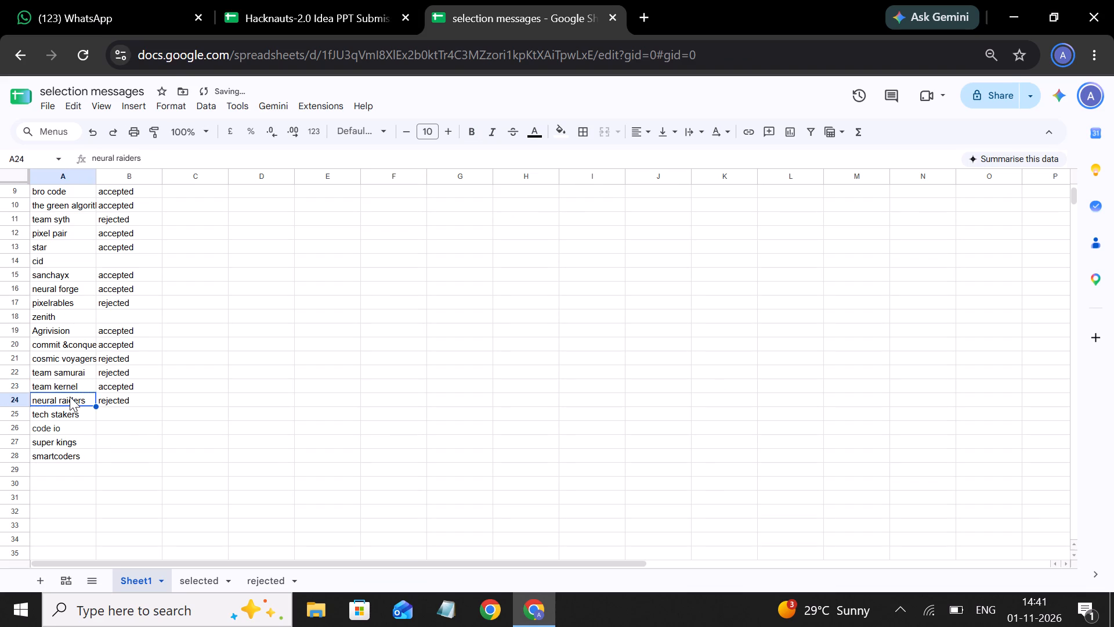
{"action": "key", "text": "ctrl+c"}
{"action": "left_click", "coordinate": [253, 578]}
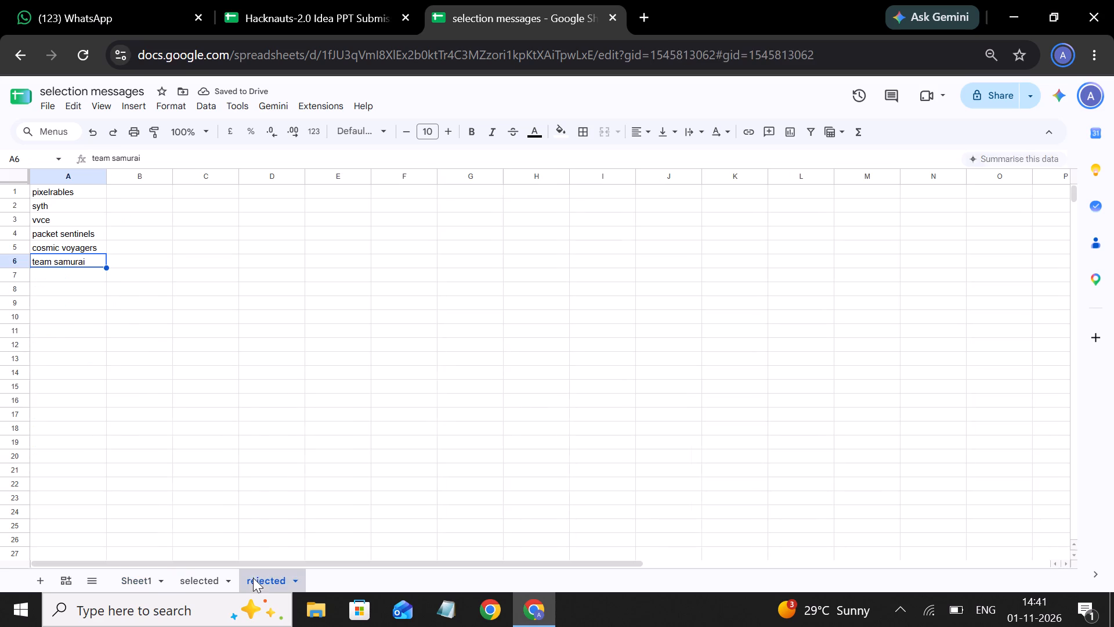
{"action": "left_click", "coordinate": [68, 280]}
{"action": "key", "text": "ctrl+v"}
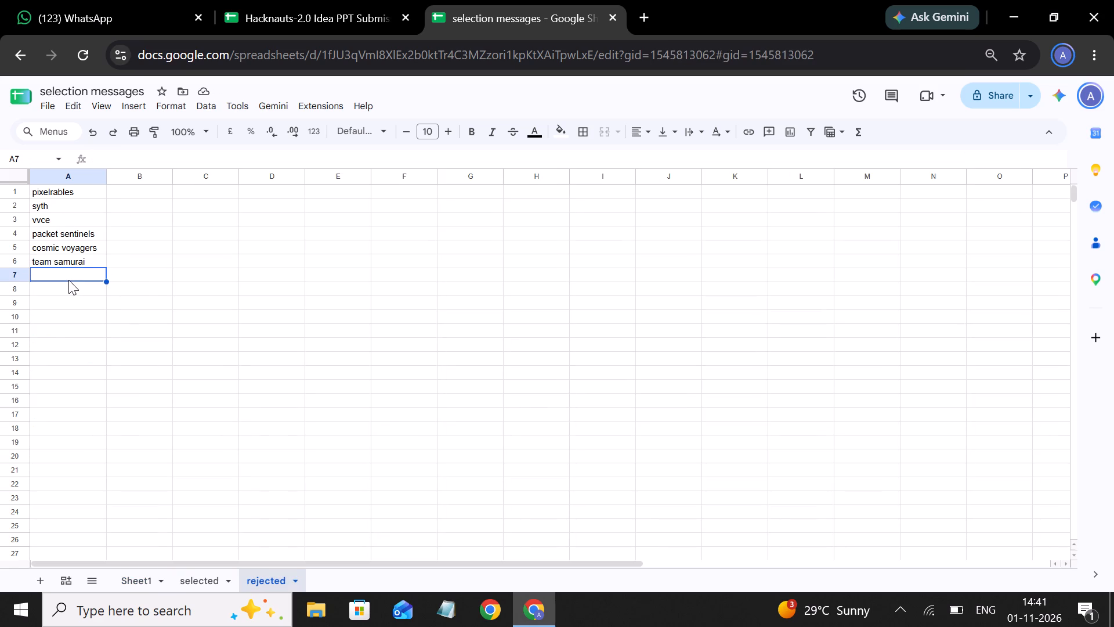
{"action": "left_click", "coordinate": [74, 289]}
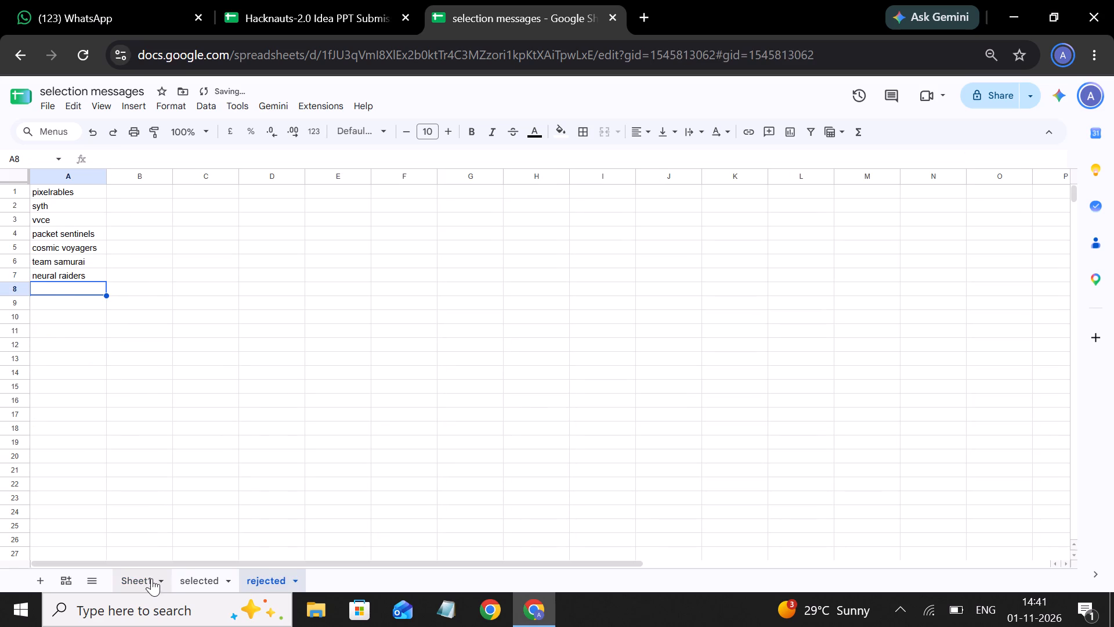
Check the tech stakers entry in Sheet1, search the submission spreadsheet for "tech sta" and examine that team's column in Other Colleges.
{"action": "left_click", "coordinate": [151, 579]}
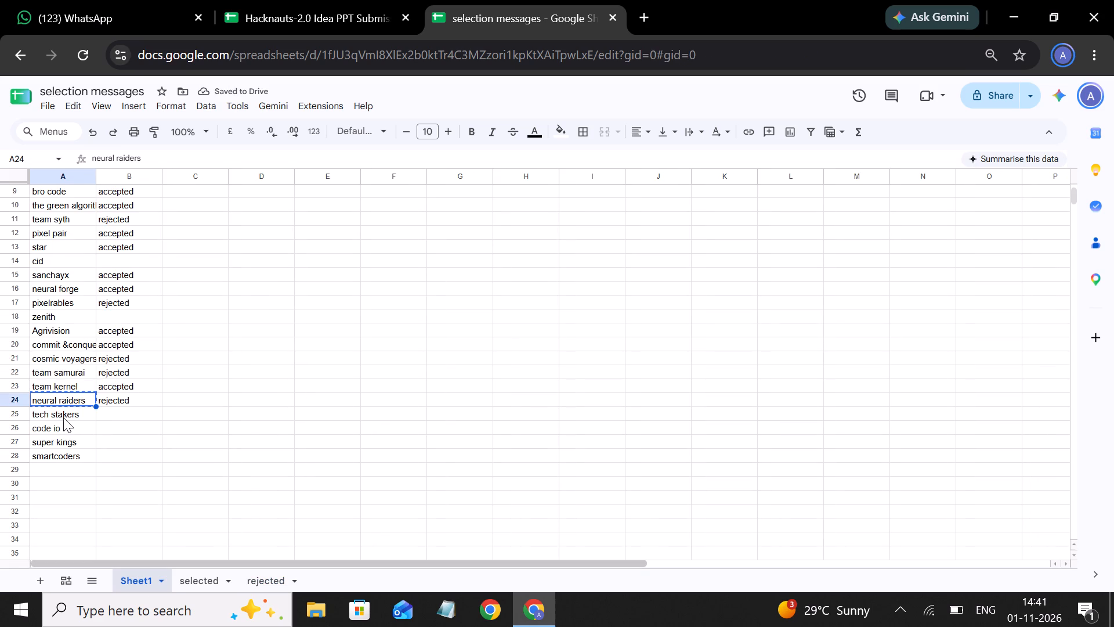
{"action": "left_click", "coordinate": [63, 417]}
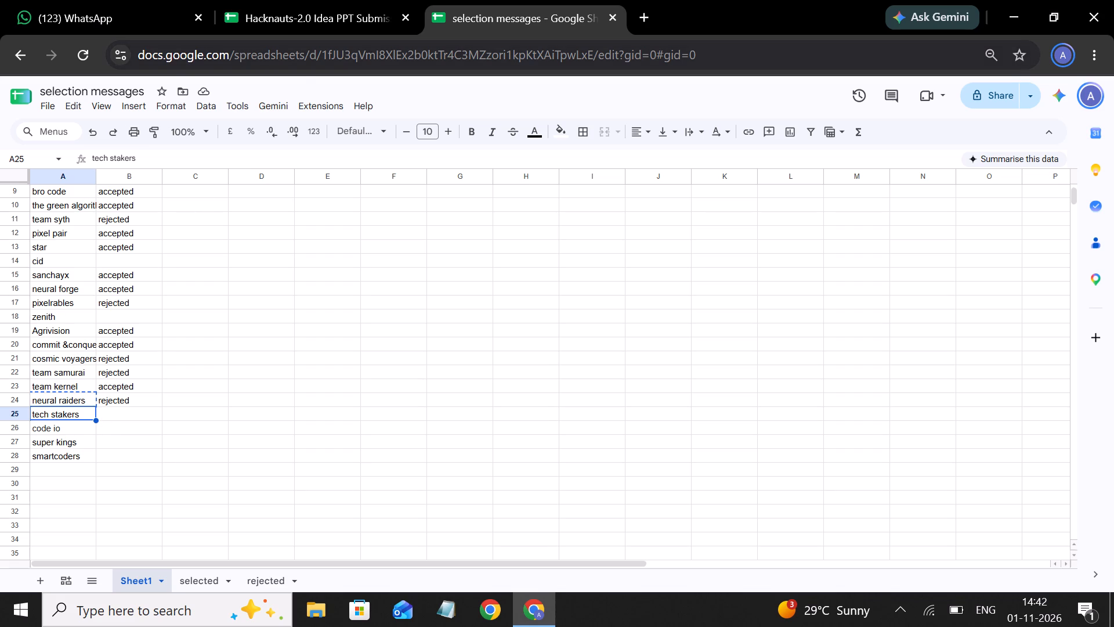
{"action": "left_click", "coordinate": [345, 19]}
{"action": "left_click", "coordinate": [907, 176]}
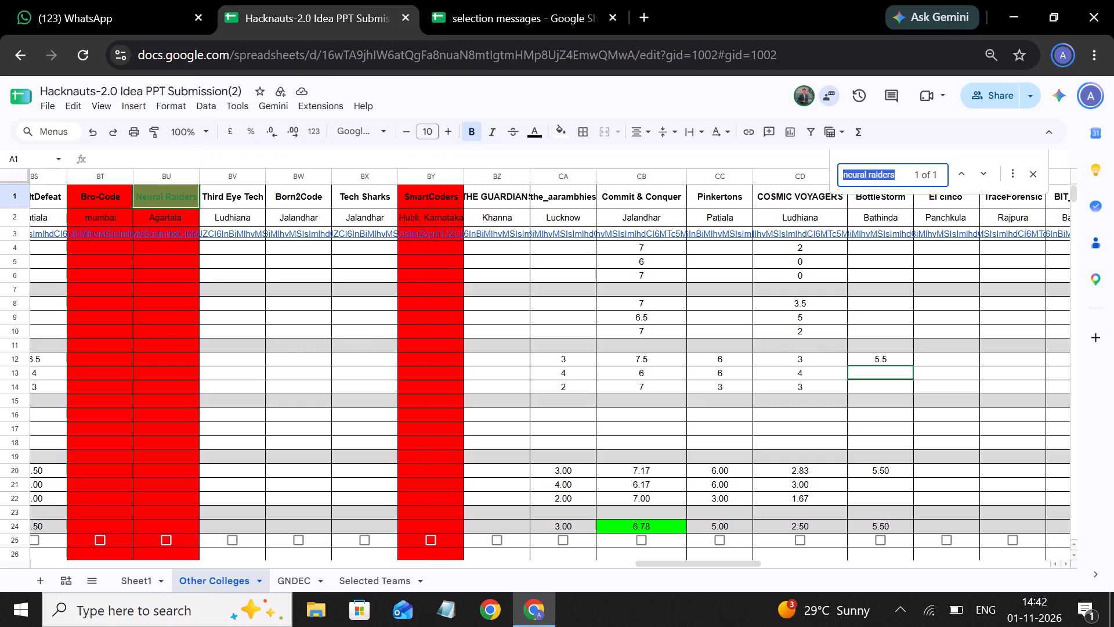
{"action": "key", "text": "BackSpace"}
{"action": "key", "text": "BackSpace"}
{"action": "key", "text": "BackSpace"}
{"action": "key", "text": "BackSpace"}
{"action": "key", "text": "BackSpace"}
{"action": "key", "text": "BackSpace"}
{"action": "key", "text": "BackSpace"}
{"action": "key", "text": "BackSpace"}
{"action": "key", "text": "BackSpace"}
{"action": "key", "text": "BackSpace"}
{"action": "key", "text": "BackSpace"}
{"action": "key", "text": "BackSpace"}
{"action": "key", "text": "BackSpace"}
{"action": "key", "text": "BackSpace"}
{"action": "key", "text": "BackSpace"}
{"action": "key", "text": "BackSpace"}
{"action": "key", "text": "BackSpace"}
{"action": "key", "text": "BackSpace"}
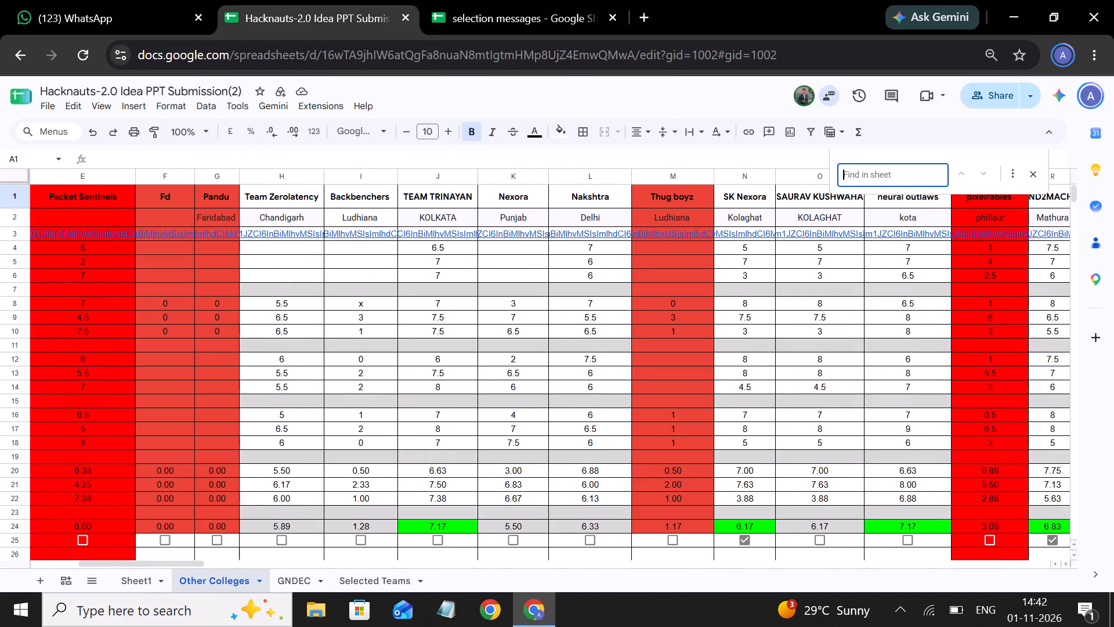
{"action": "type", "text": "tec"}
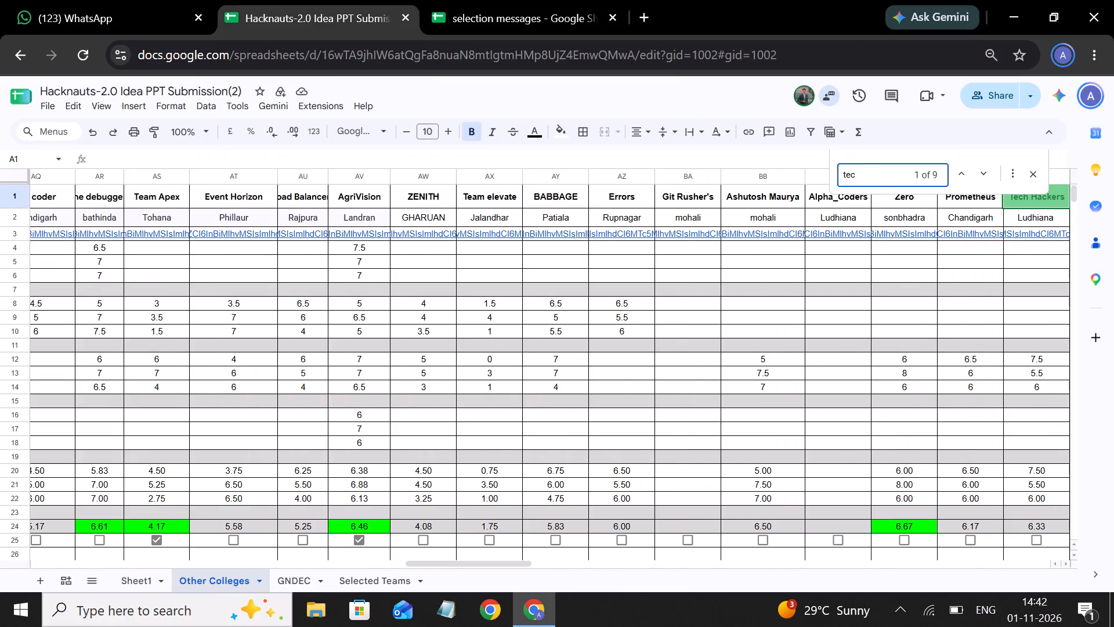
{"action": "type", "text": "h sta"}
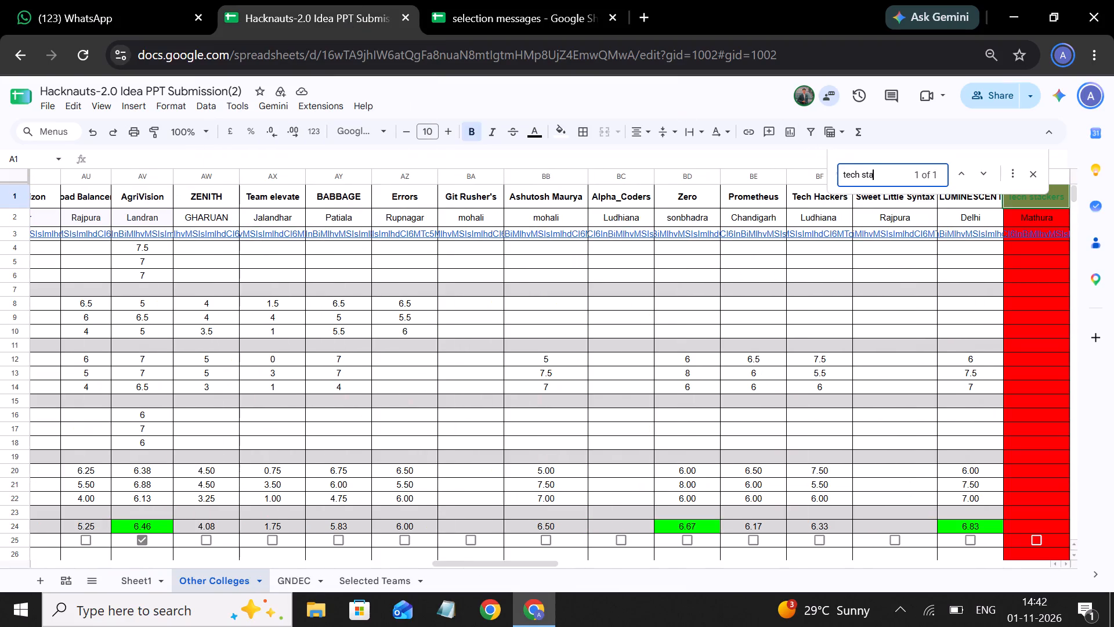
{"action": "scroll", "coordinate": [990, 278], "scroll_direction": "left", "scroll_amount": 5}
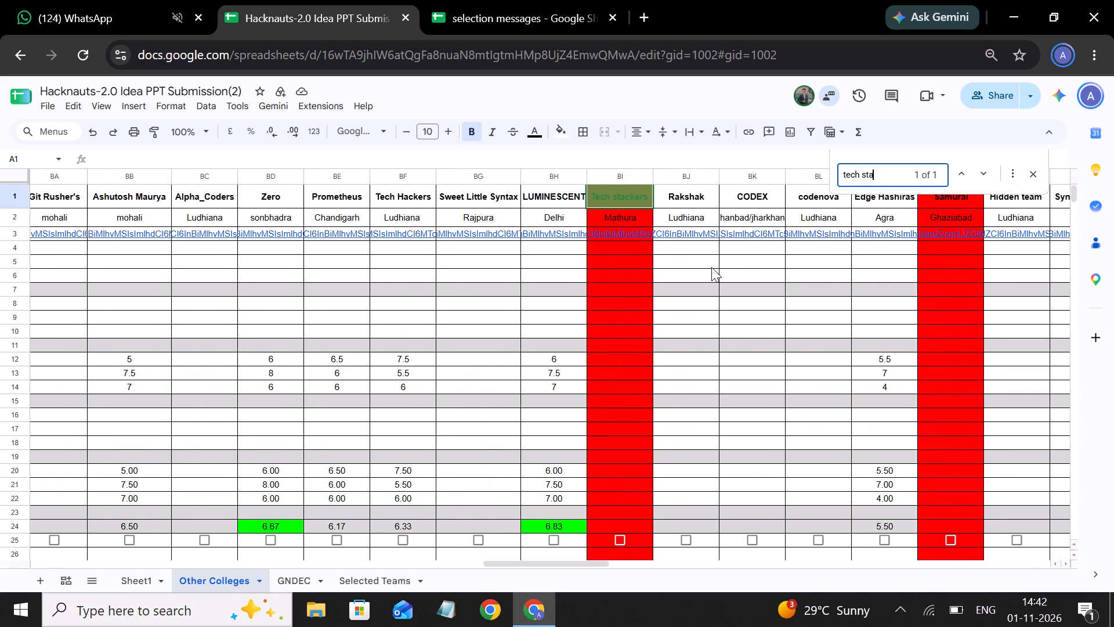
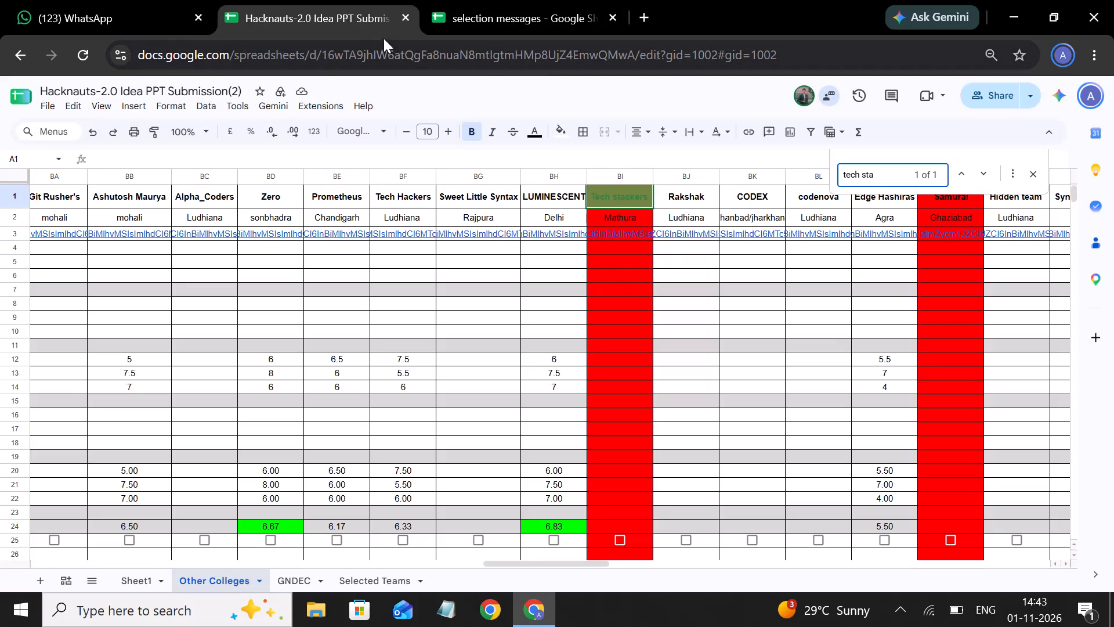
Return to Sheet1 of the selection messages spreadsheet and check the smartcoders entry at the end of the team list.
{"action": "left_click", "coordinate": [502, 4]}
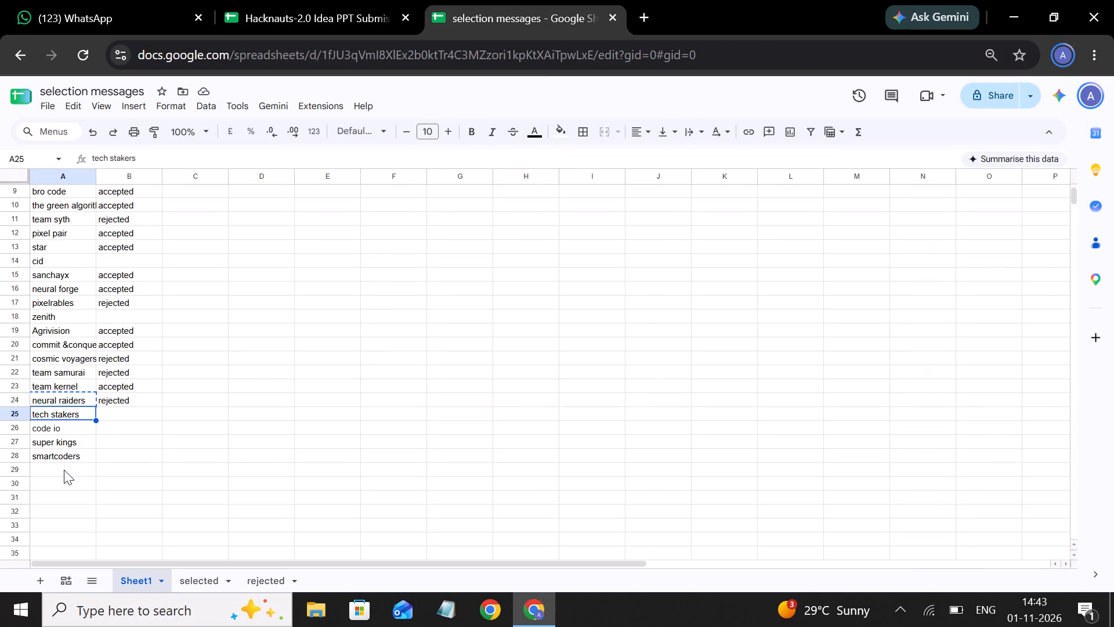
{"action": "triple_click", "coordinate": [64, 472]}
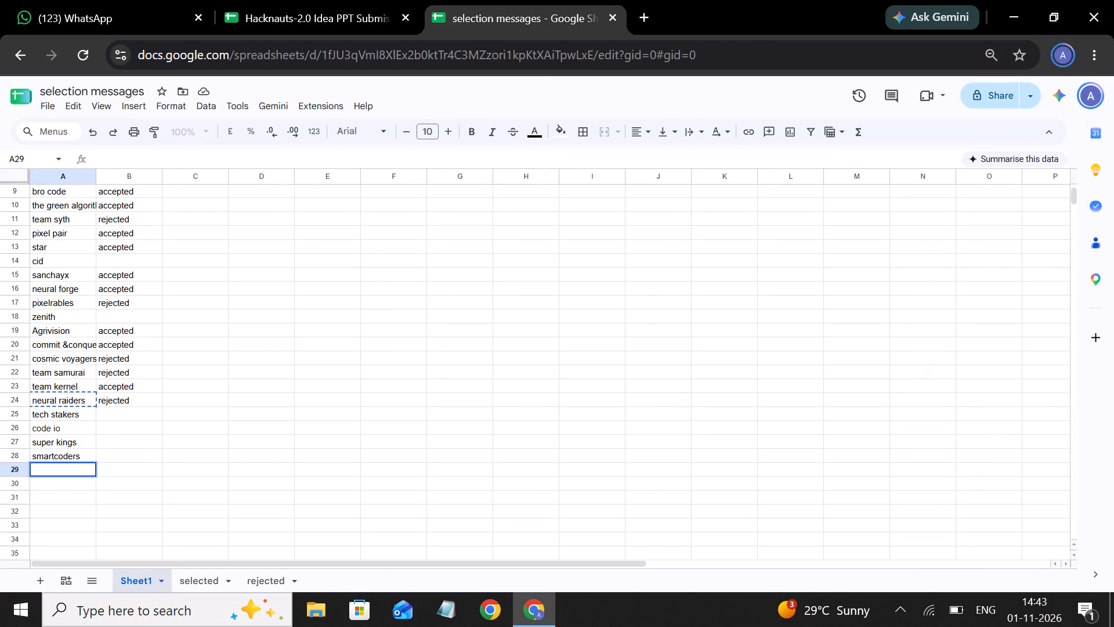
{"action": "left_click", "coordinate": [67, 456]}
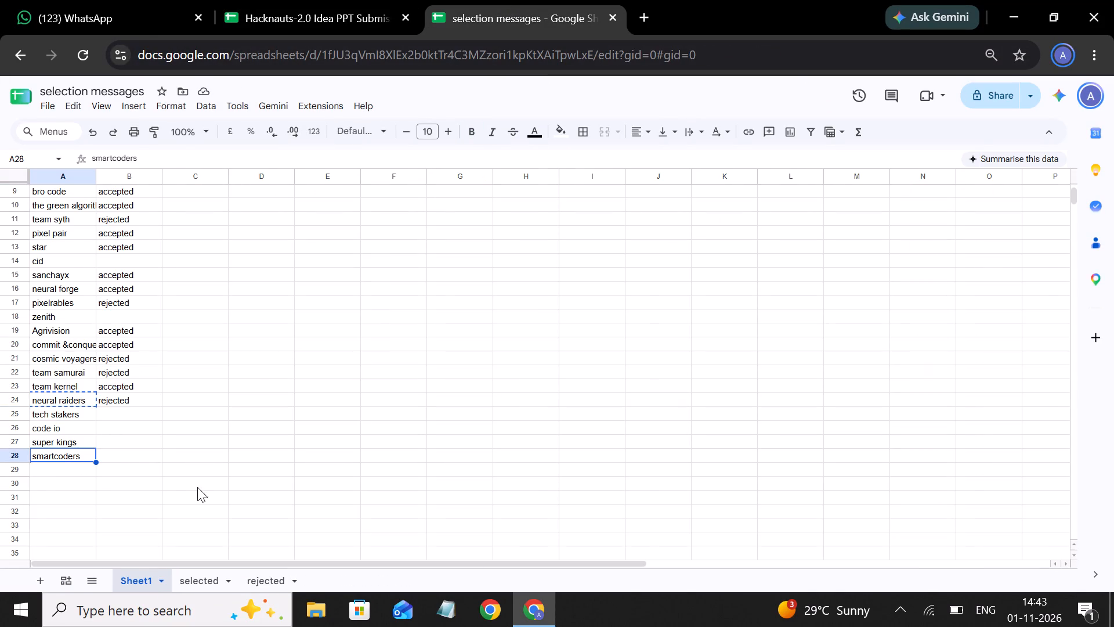
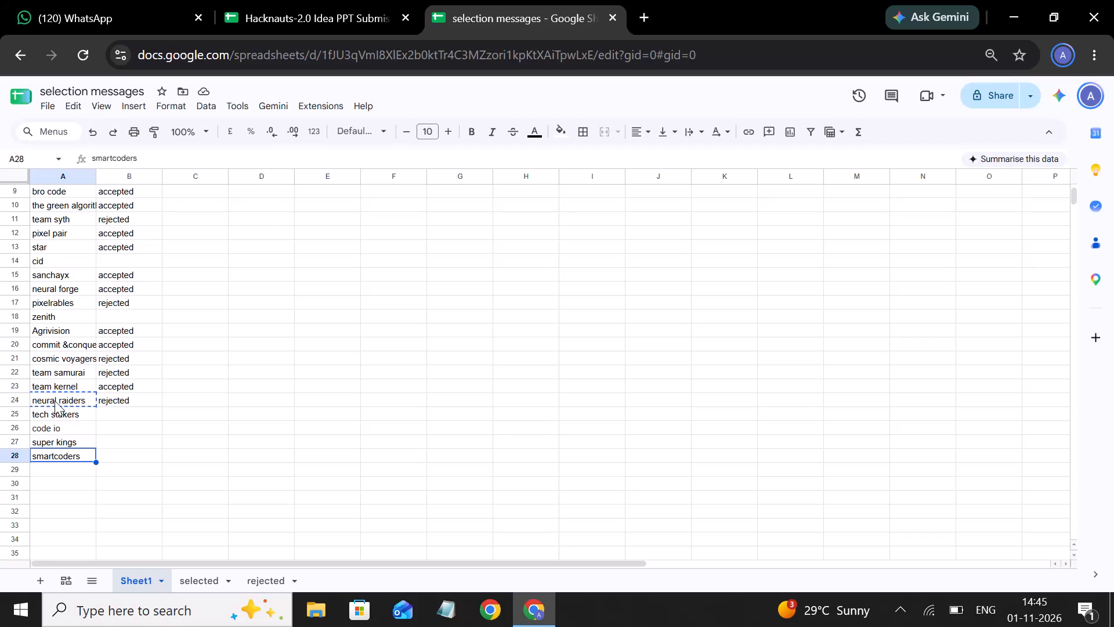
Check the tech stakers team against the selected and rejected sheets, and its column in the Hacknauts submission spreadsheet.
{"action": "left_click", "coordinate": [73, 410]}
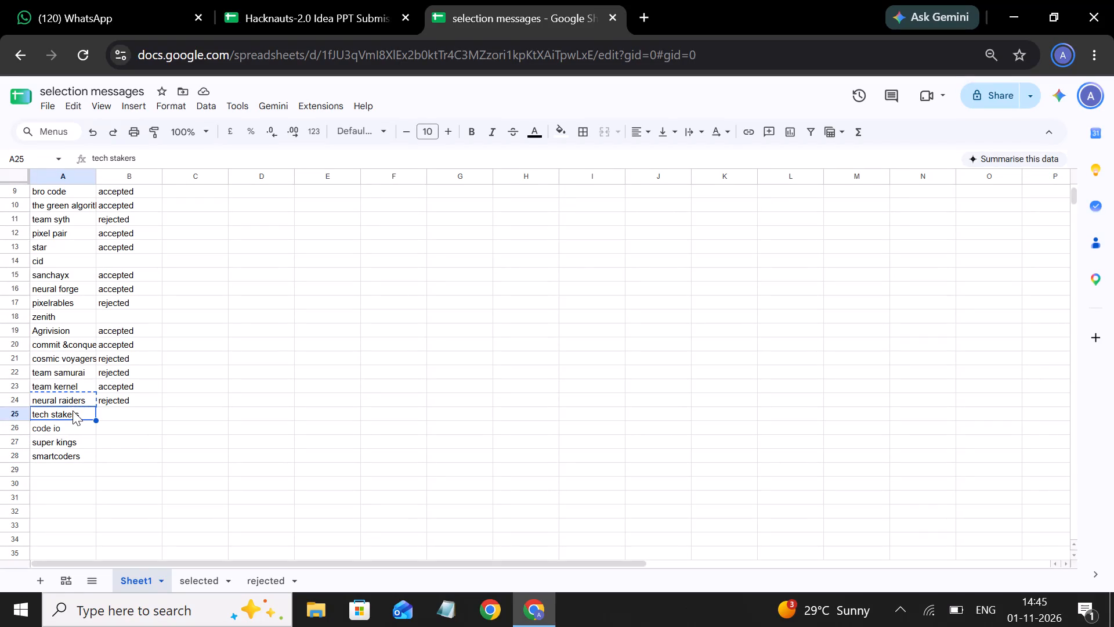
{"action": "key", "text": "ctrl+c"}
{"action": "left_click", "coordinate": [197, 573]}
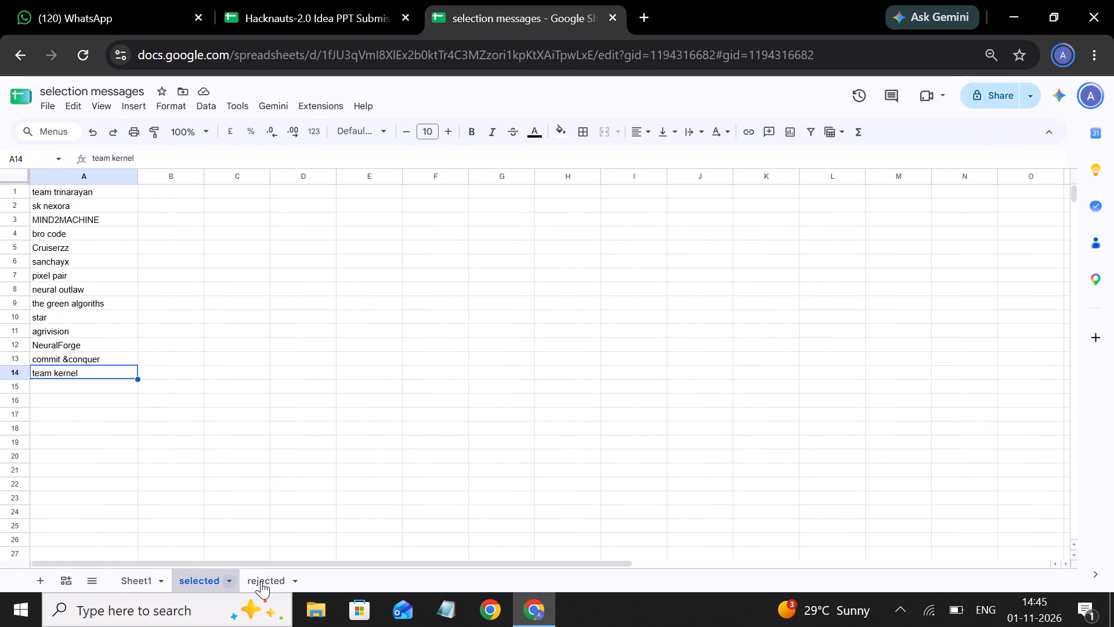
{"action": "left_click", "coordinate": [261, 578]}
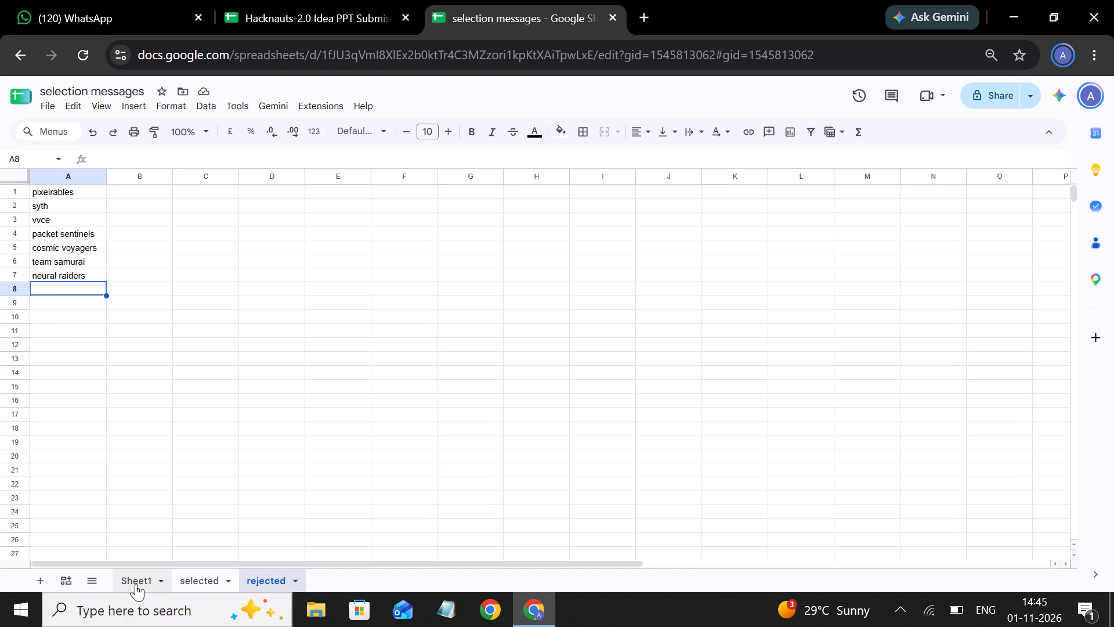
{"action": "left_click", "coordinate": [136, 583]}
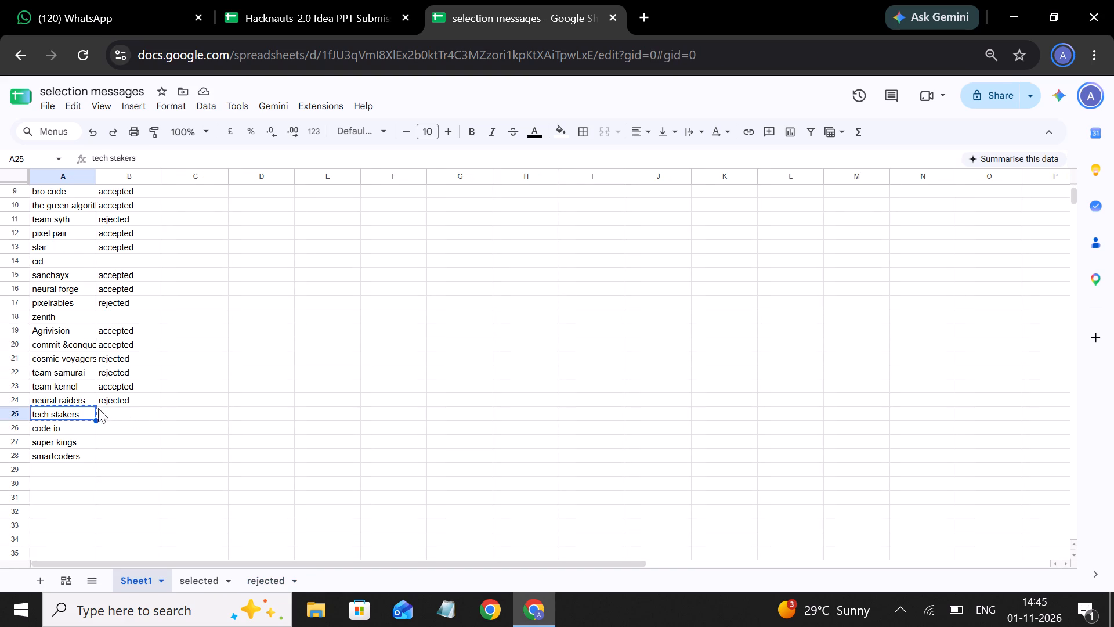
{"action": "left_click", "coordinate": [266, 575]}
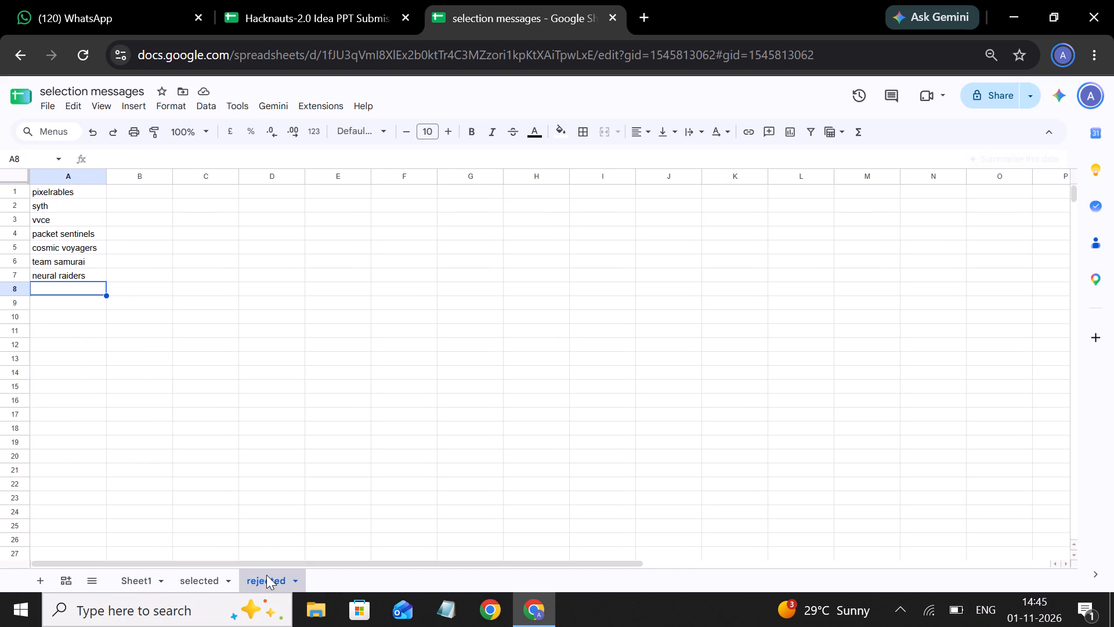
{"action": "left_click", "coordinate": [137, 574]}
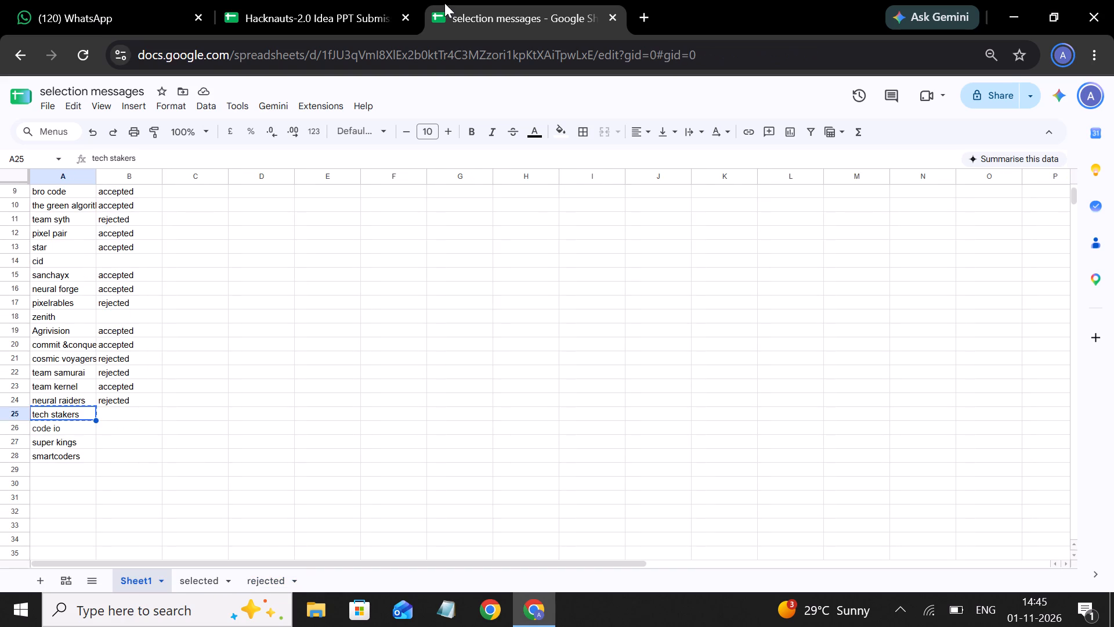
{"action": "left_click", "coordinate": [348, 11]}
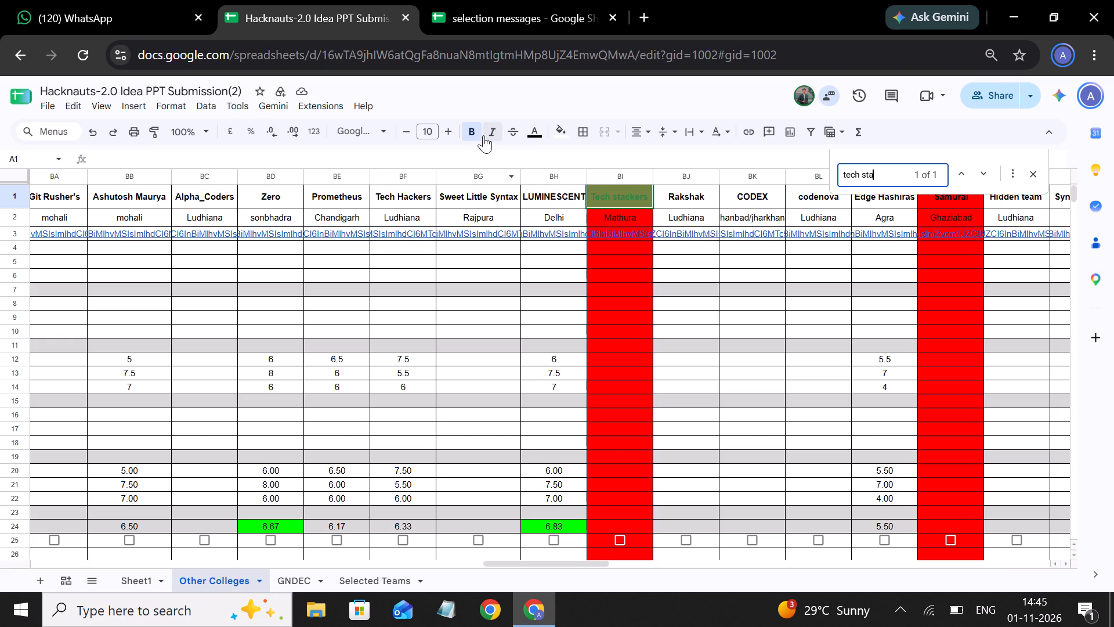
Enter rejected as the status beside tech stakers in Sheet1 of the selection messages spreadsheet.
{"action": "left_click", "coordinate": [449, 4]}
{"action": "left_click", "coordinate": [117, 399]}
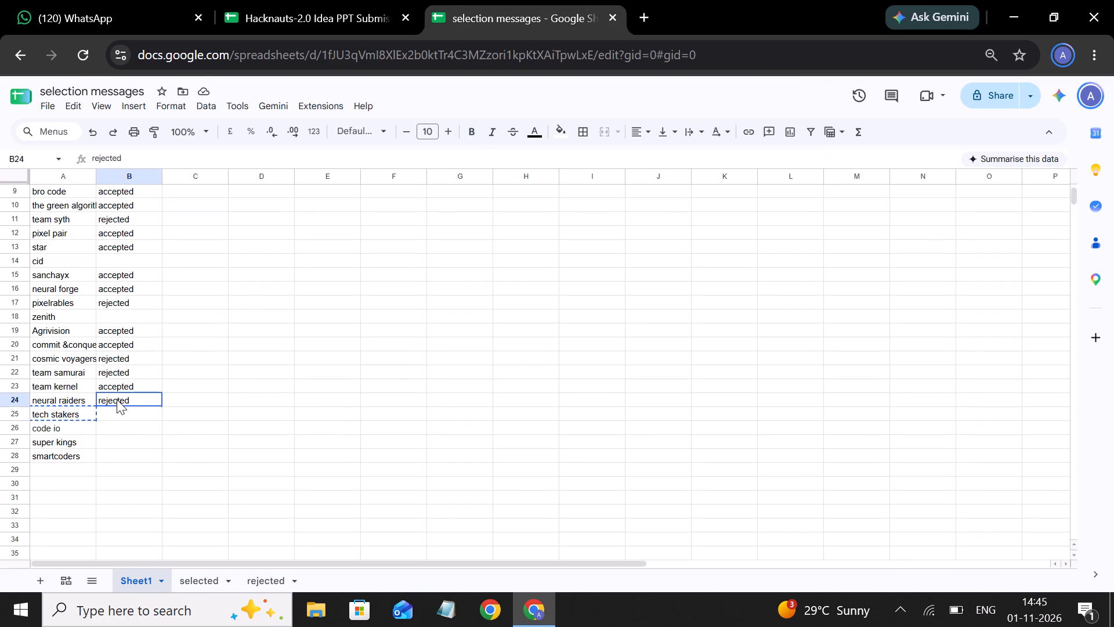
{"action": "triple_click", "coordinate": [121, 412]}
{"action": "type", "text": "rejected"}
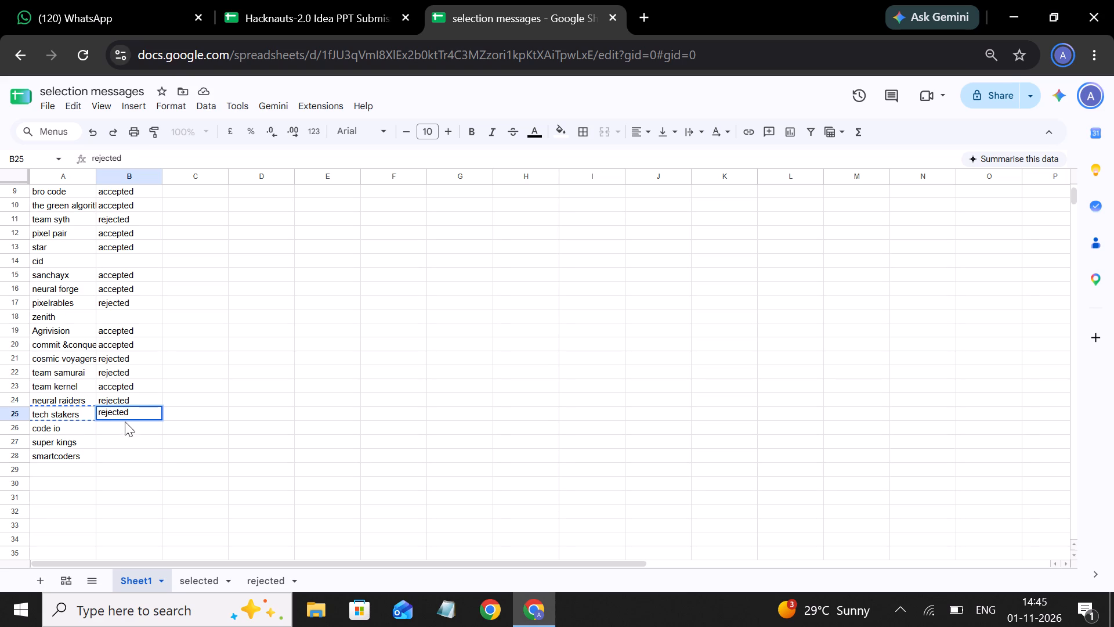
Copy the tech stakers name from Sheet1 and go to cell A8, below neural raiders, in the rejected sheet.
{"action": "left_click", "coordinate": [60, 412]}
{"action": "key", "text": "ctrl+c"}
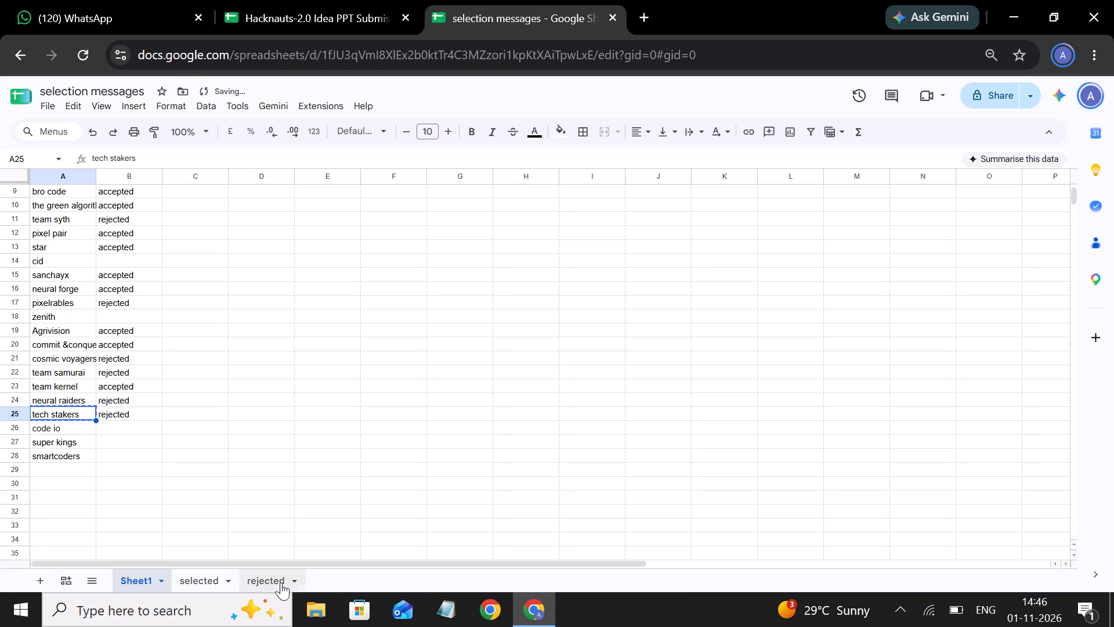
{"action": "left_click", "coordinate": [275, 588]}
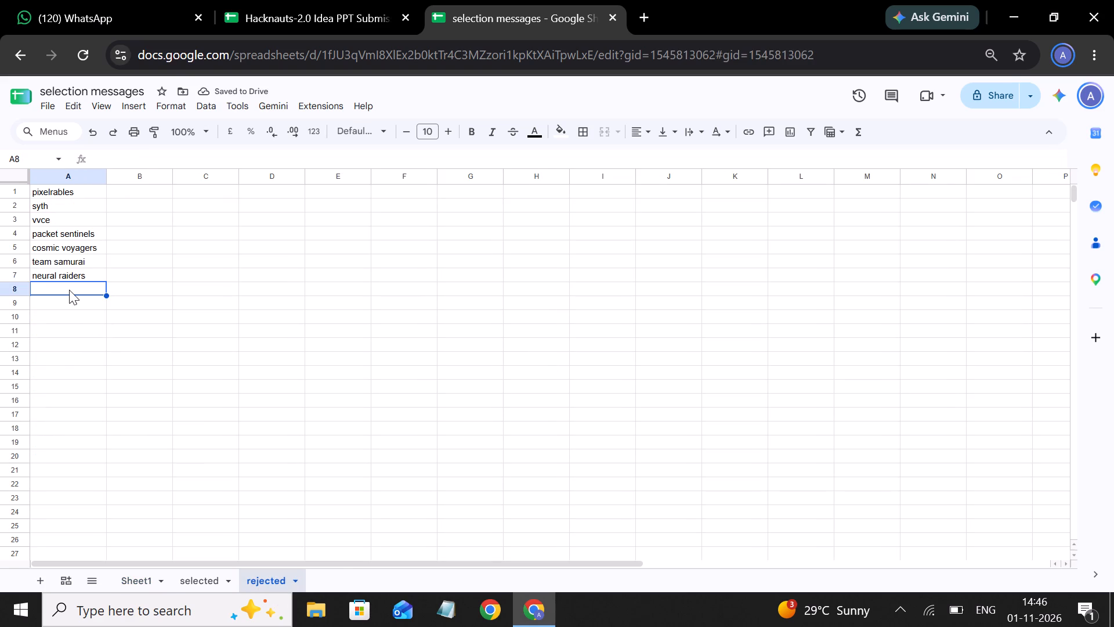
{"action": "left_click", "coordinate": [69, 290]}
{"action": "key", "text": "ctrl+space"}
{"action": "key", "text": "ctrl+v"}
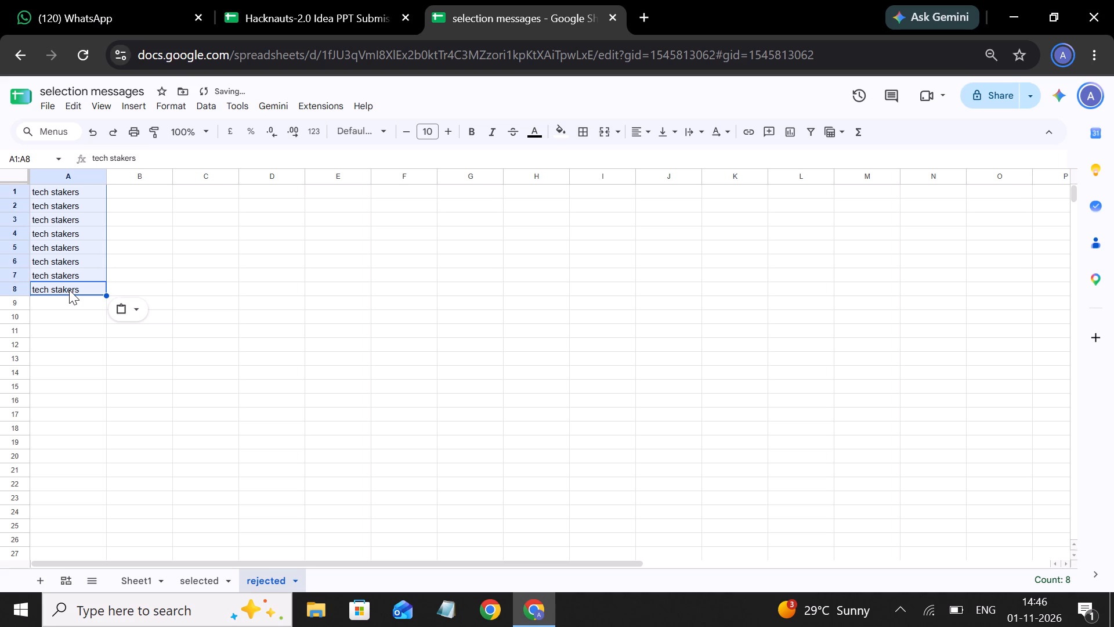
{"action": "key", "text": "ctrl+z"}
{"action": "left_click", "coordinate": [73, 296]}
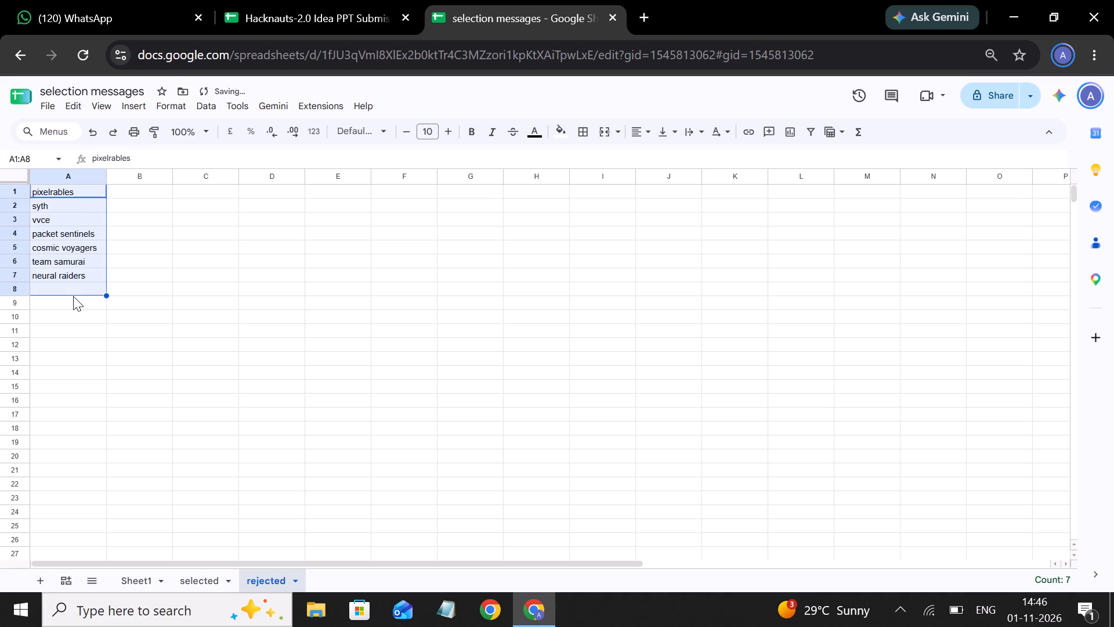
Paste the copied tech stakers name into cell A8 of the rejected sheet.
{"action": "left_click", "coordinate": [85, 293]}
{"action": "key", "text": "ctrl+v"}
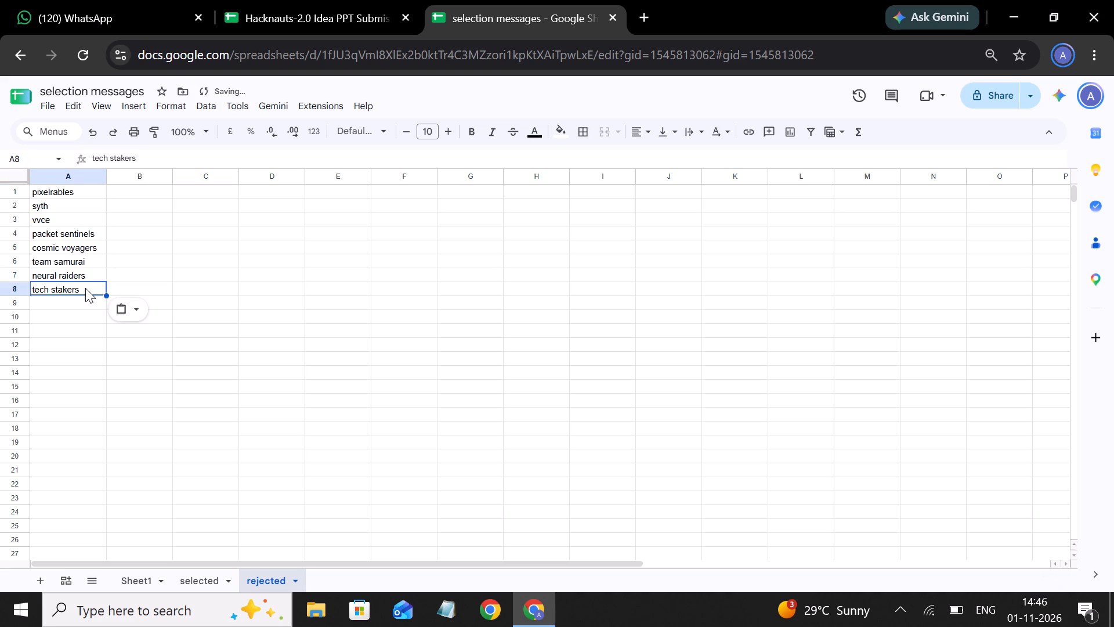
Search the Other Colleges sheet of the submission spreadsheet for code.io and examine that team's scores and status colour.
{"action": "left_click", "coordinate": [149, 581]}
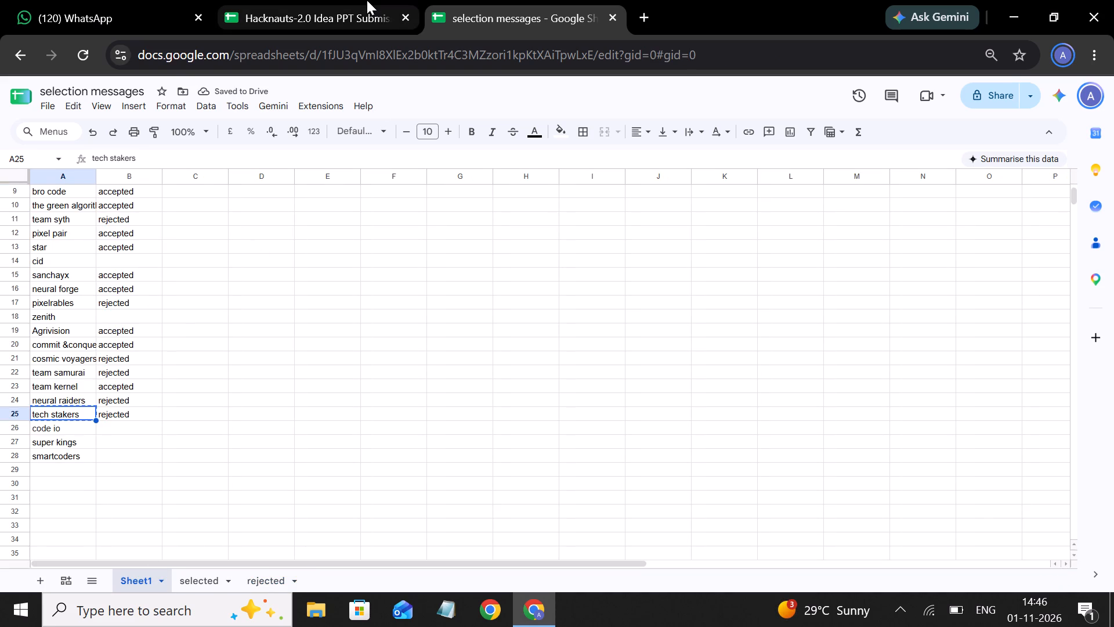
{"action": "left_click", "coordinate": [347, 4]}
{"action": "left_click", "coordinate": [895, 176]}
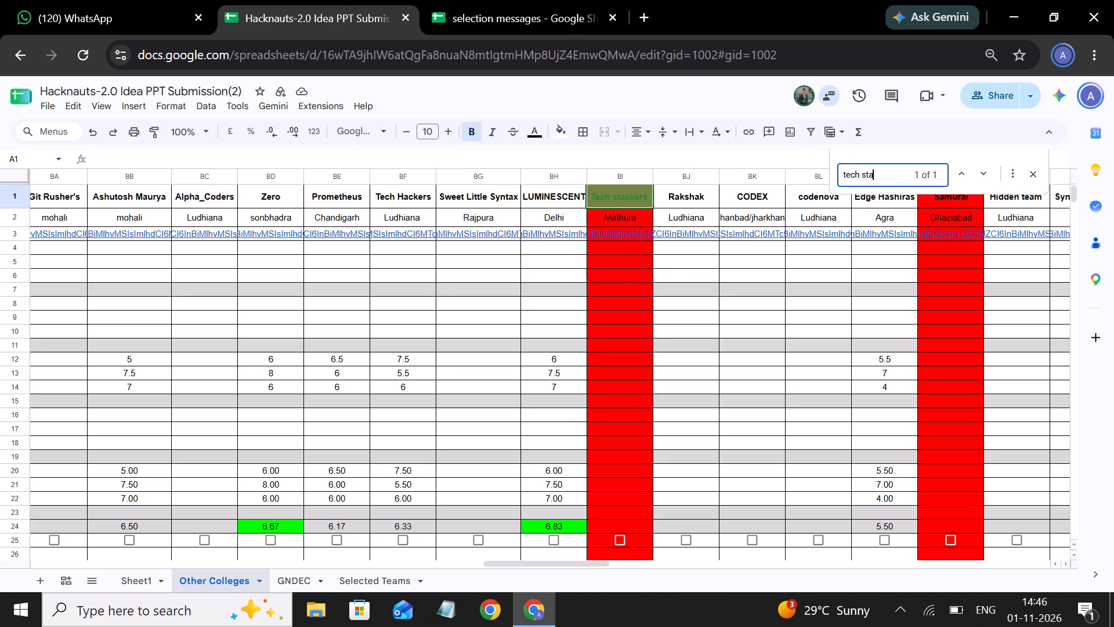
{"action": "key", "text": "BackSpace"}
{"action": "key", "text": "BackSpace"}
{"action": "key", "text": "BackSpace"}
{"action": "key", "text": "BackSpace"}
{"action": "key", "text": "BackSpace"}
{"action": "key", "text": "BackSpace"}
{"action": "key", "text": "BackSpace"}
{"action": "key", "text": "BackSpace"}
{"action": "key", "text": "BackSpace"}
{"action": "key", "text": "BackSpace"}
{"action": "key", "text": "BackSpace"}
{"action": "type", "text": "code.io"}
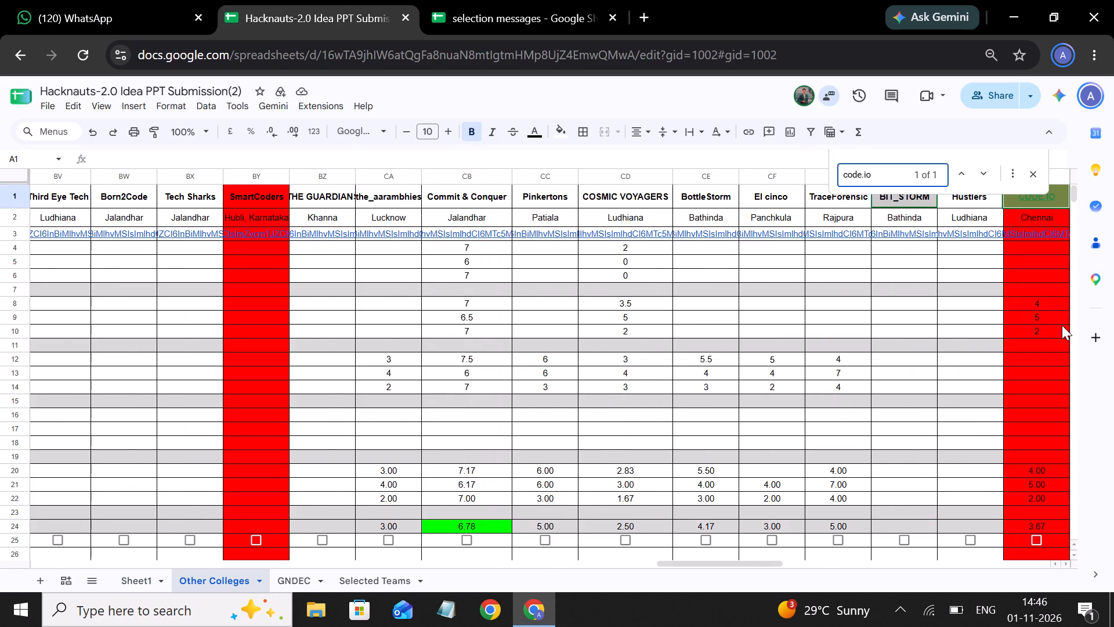
{"action": "scroll", "coordinate": [1062, 325], "scroll_direction": "left", "scroll_amount": 4}
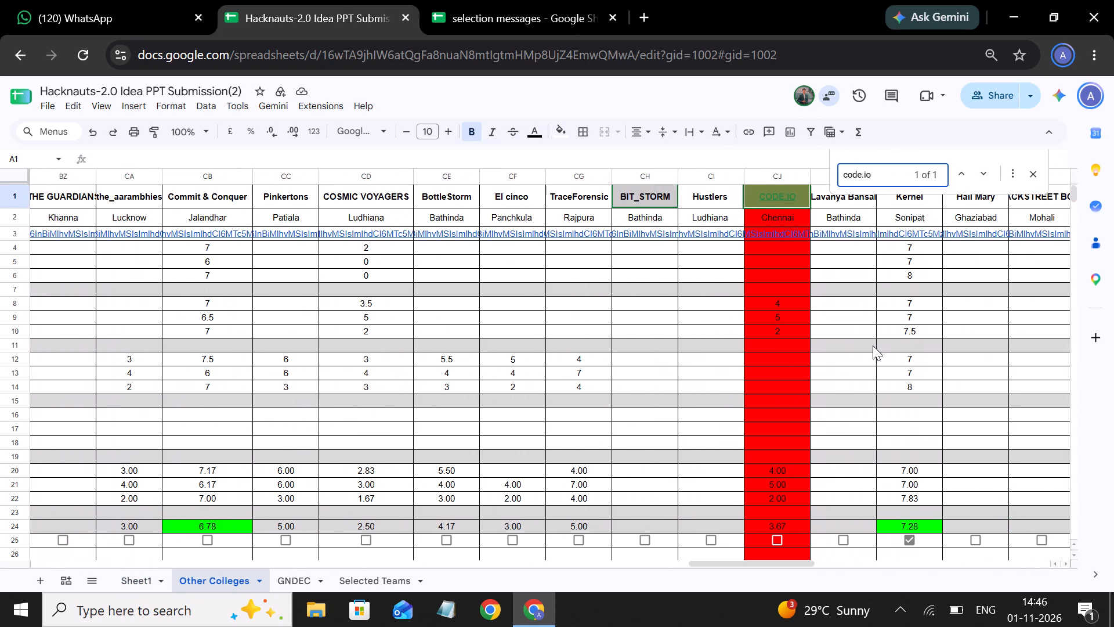
{"action": "scroll", "coordinate": [873, 345], "scroll_direction": "left", "scroll_amount": 1}
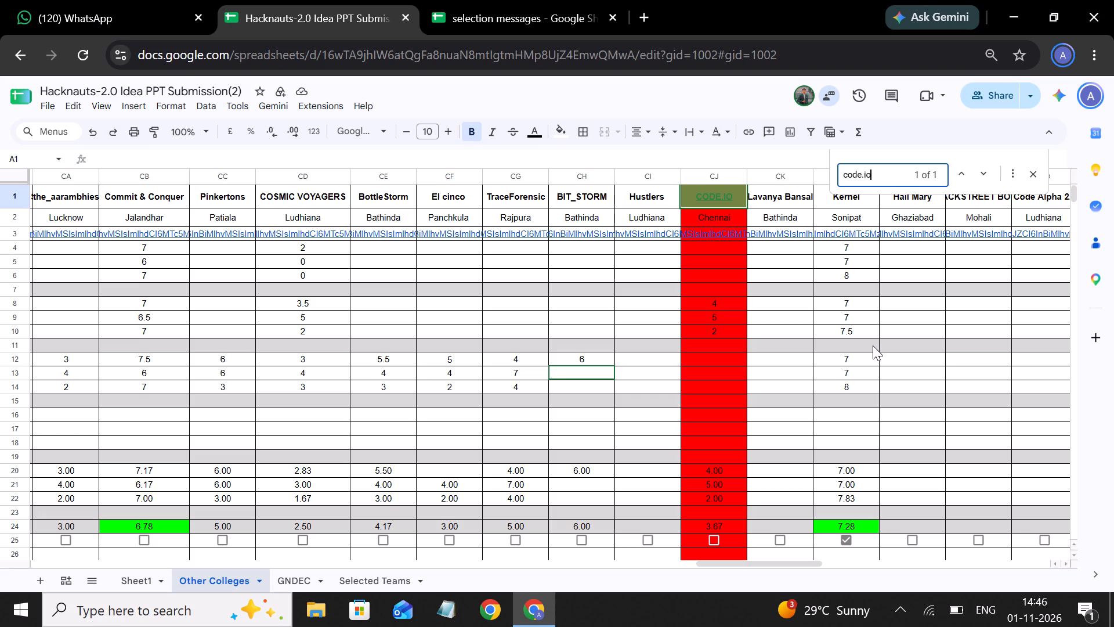
Check the Selected Teams sheet for code.io and return to the Other Colleges sheet.
{"action": "left_click", "coordinate": [344, 583]}
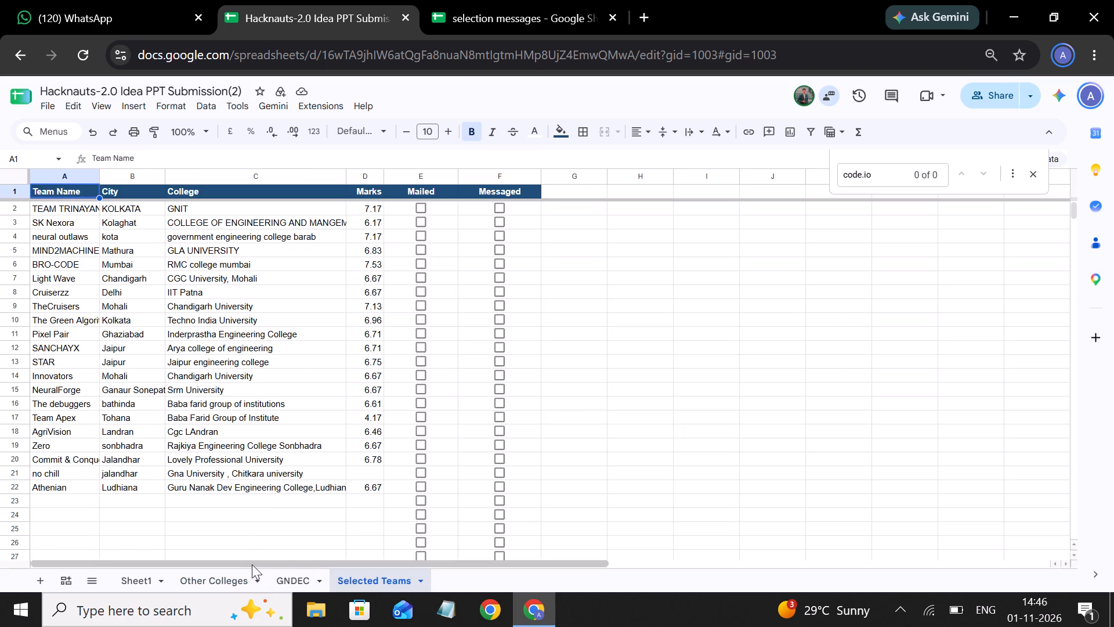
{"action": "left_click", "coordinate": [288, 578]}
{"action": "left_click", "coordinate": [222, 575]}
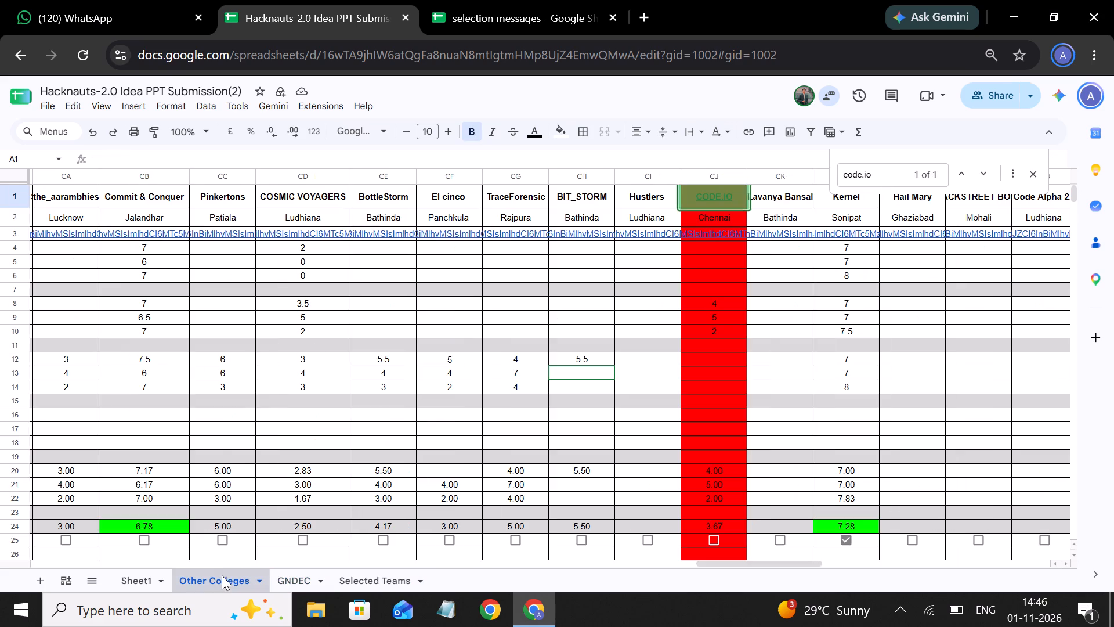
In Sheet1 of the selection messages spreadsheet, copy the code io name and enter rejected as its status.
{"action": "left_click", "coordinate": [512, 9]}
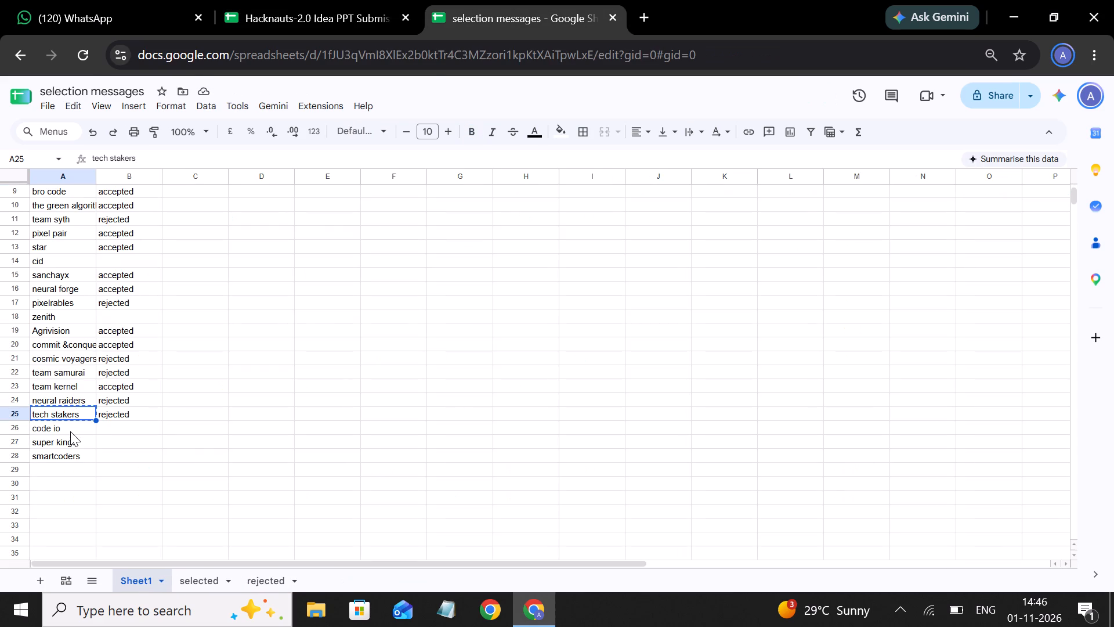
{"action": "left_click", "coordinate": [70, 431]}
{"action": "key", "text": "ctrl+c"}
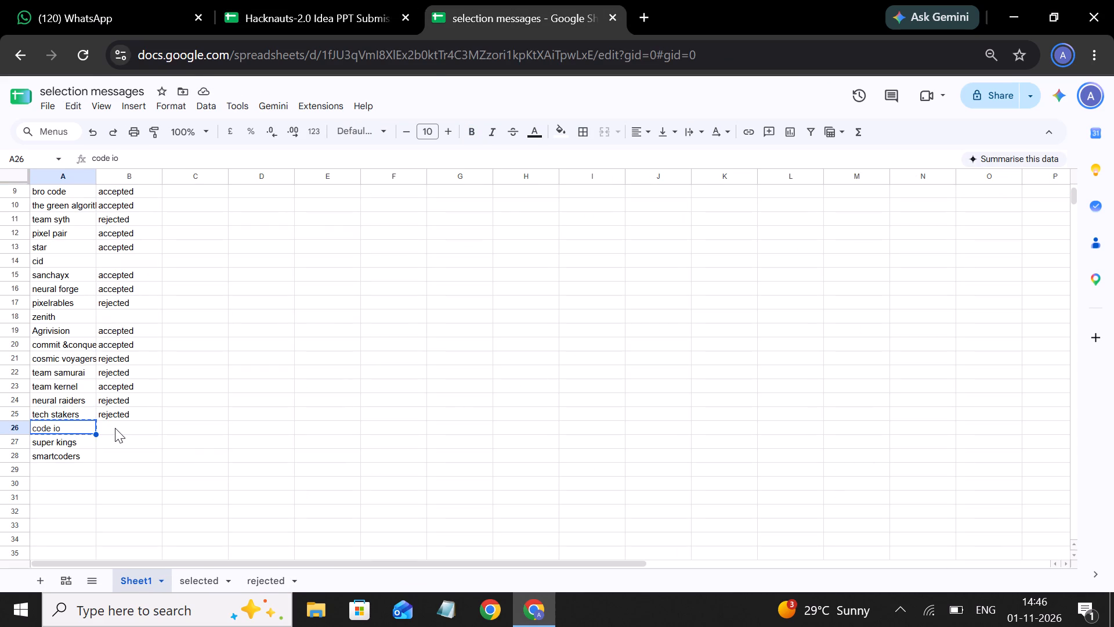
{"action": "double_click", "coordinate": [115, 428]}
{"action": "type", "text": "reh"}
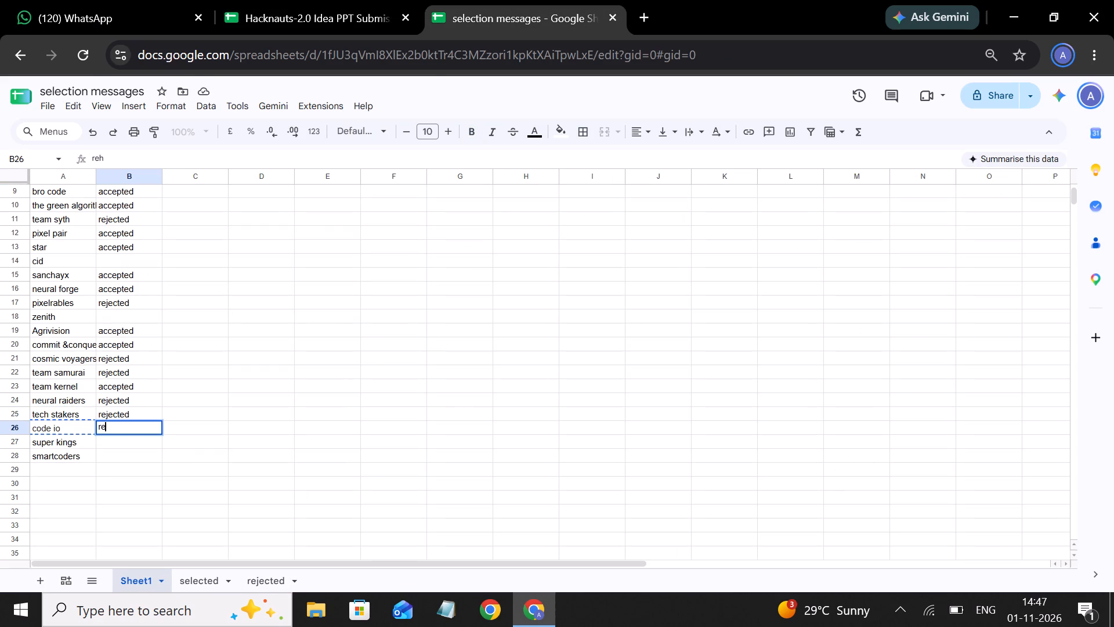
{"action": "key", "text": "BackSpace"}
{"action": "key", "text": "h"}
{"action": "key", "text": "BackSpace"}
{"action": "type", "text": "jected"}
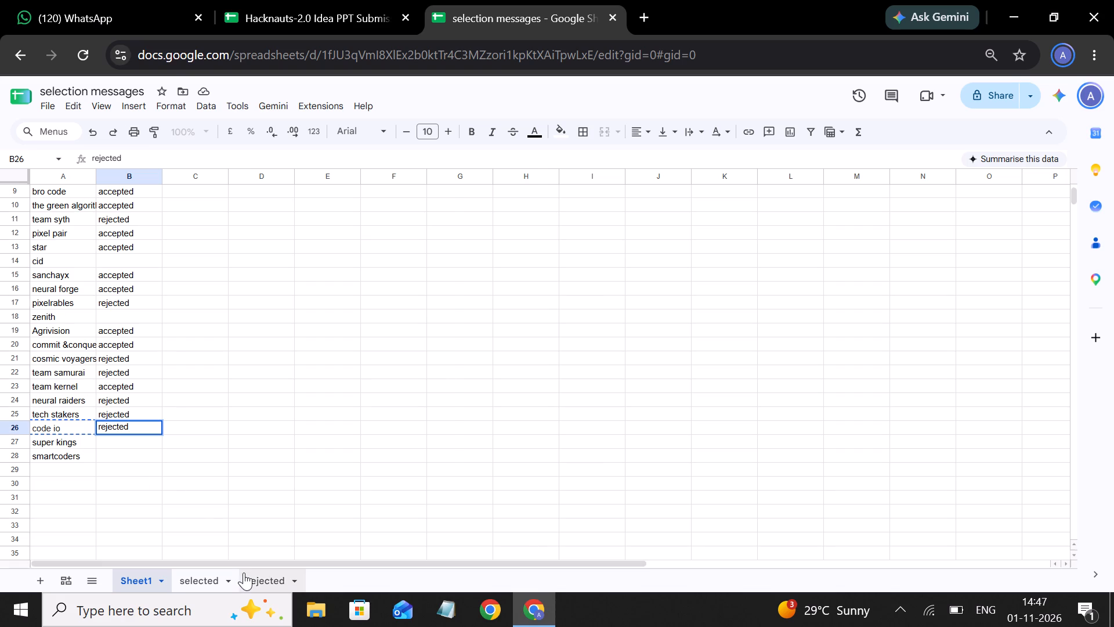
Paste the copied code io name into cell A9, below tech stakers, in the rejected sheet.
{"action": "left_click", "coordinate": [252, 578]}
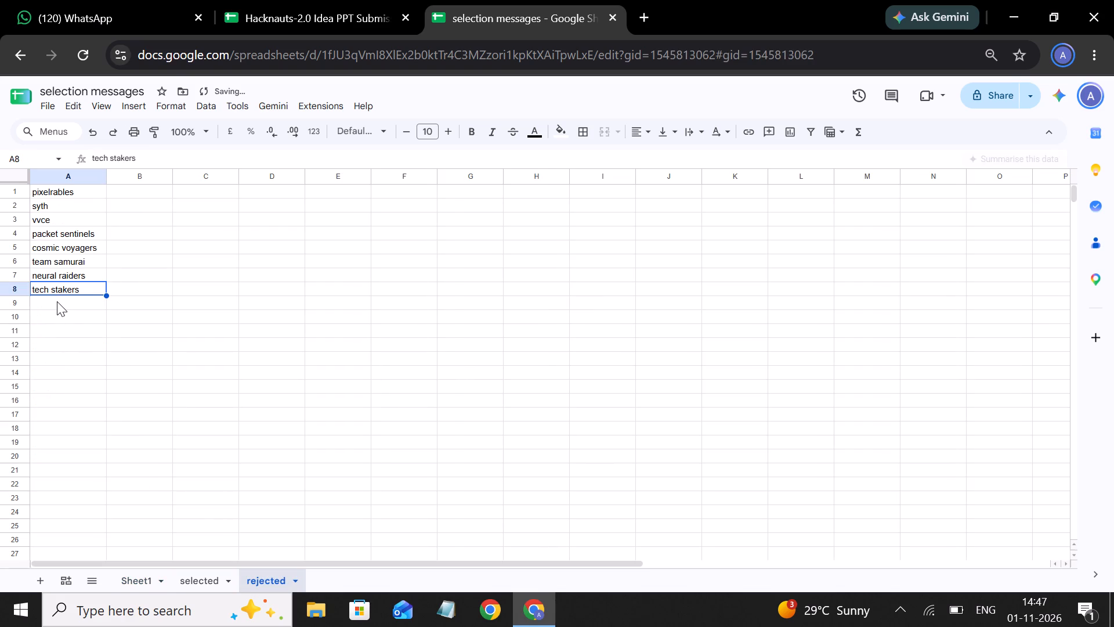
{"action": "left_click", "coordinate": [57, 301]}
{"action": "key", "text": "ctrl+v"}
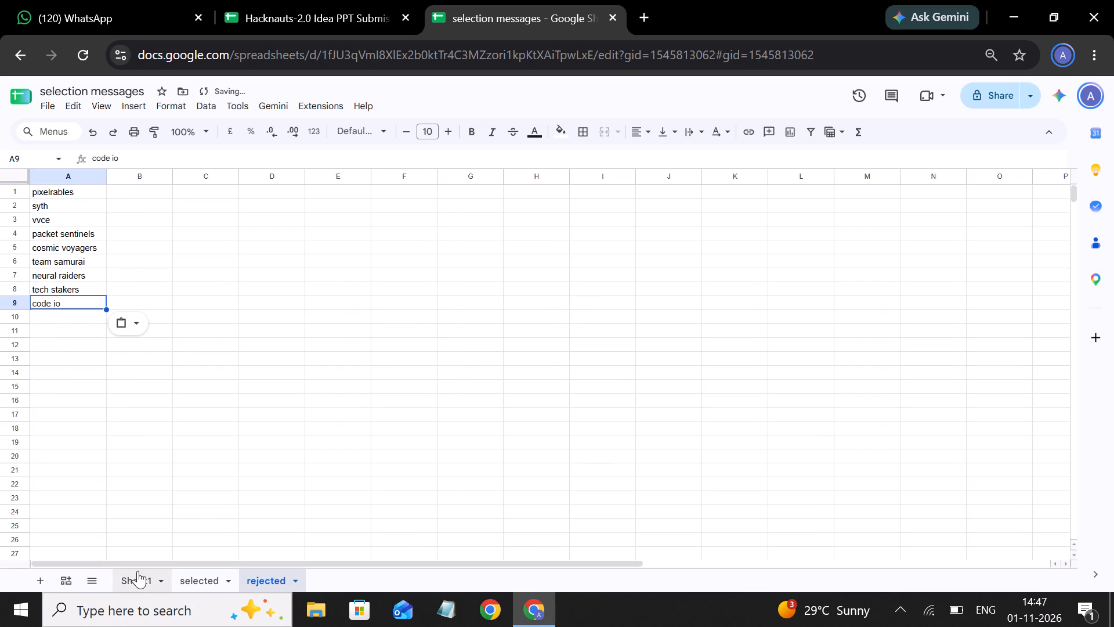
Select super kings in Sheet1, search the submission spreadsheet's Other Colleges sheet for super, and examine the Super Kings column.
{"action": "left_click", "coordinate": [136, 571]}
{"action": "left_click", "coordinate": [78, 438]}
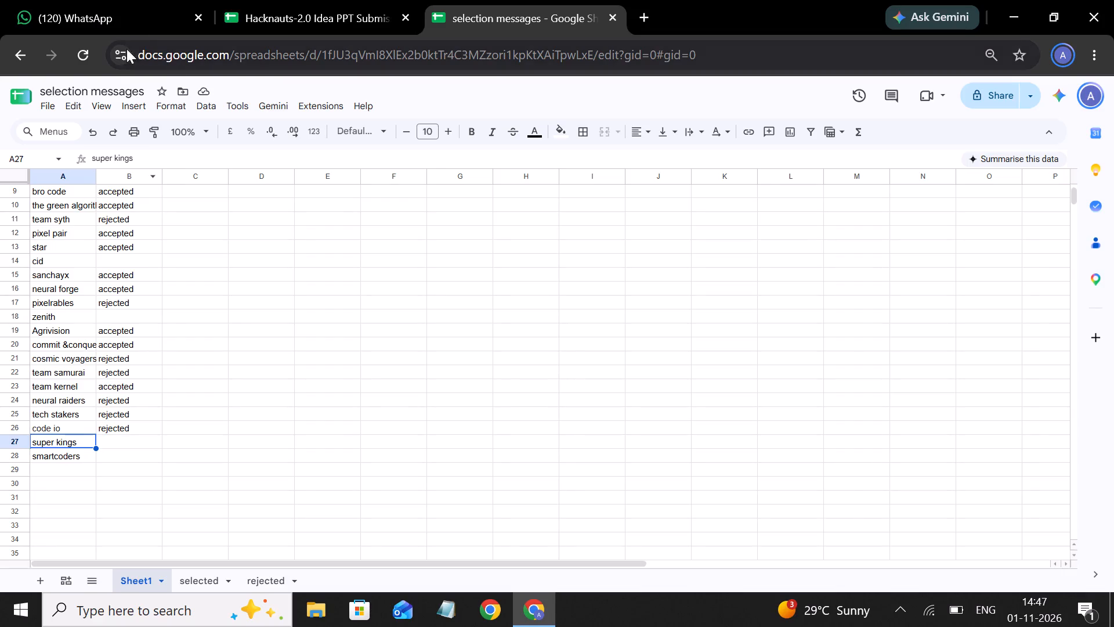
{"action": "left_click", "coordinate": [228, 0]}
{"action": "double_click", "coordinate": [910, 170]}
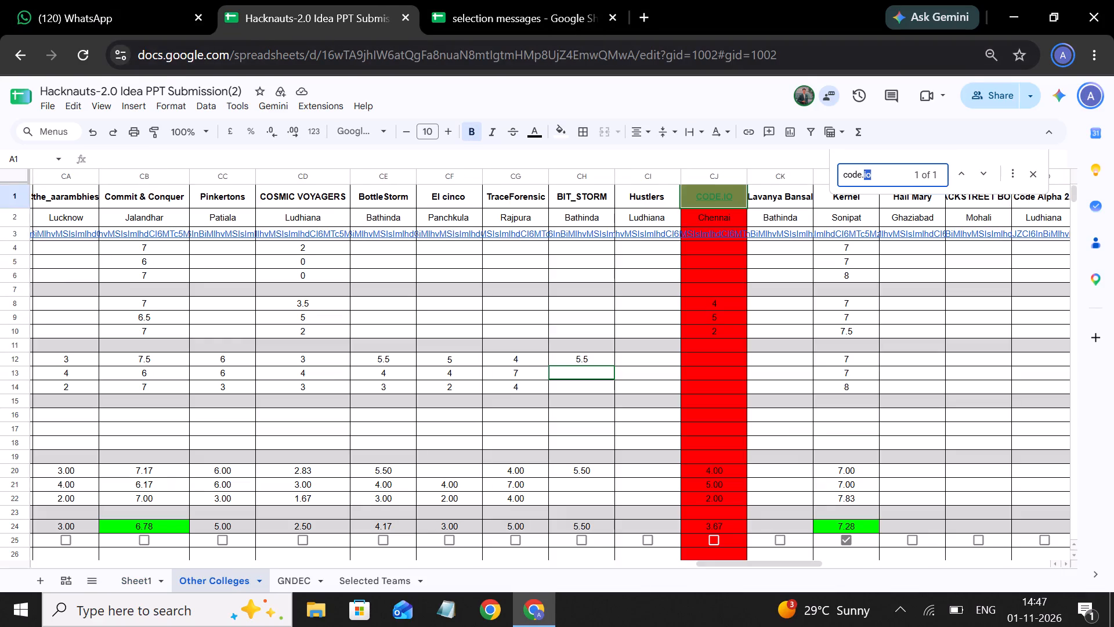
{"action": "key", "text": "BackSpace"}
{"action": "key", "text": "BackSpace"}
{"action": "key", "text": "BackSpace"}
{"action": "key", "text": "BackSpace"}
{"action": "key", "text": "BackSpace"}
{"action": "key", "text": "BackSpace"}
{"action": "key", "text": "BackSpace"}
{"action": "key", "text": "BackSpace"}
{"action": "key", "text": "BackSpace"}
{"action": "key", "text": "BackSpace"}
{"action": "key", "text": "BackSpace"}
{"action": "type", "text": "super"}
{"action": "key", "text": "space"}
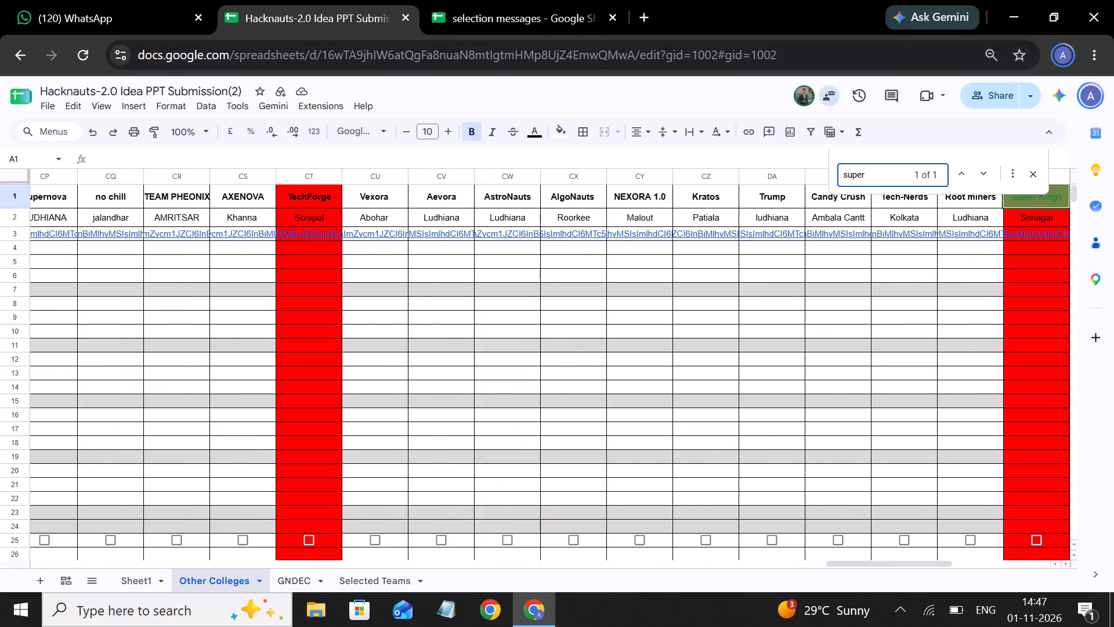
{"action": "scroll", "coordinate": [959, 319], "scroll_direction": "left", "scroll_amount": 3}
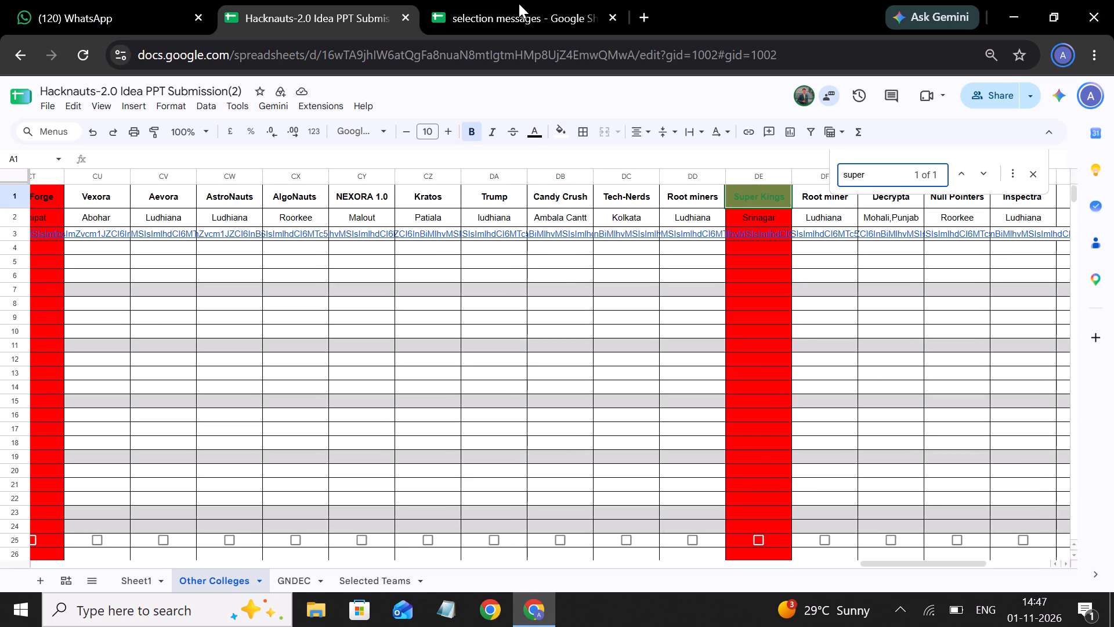
Review the Sheet1 team list through smartcoders and the rejected and selected sheets in the selection messages spreadsheet.
{"action": "left_click", "coordinate": [476, 5]}
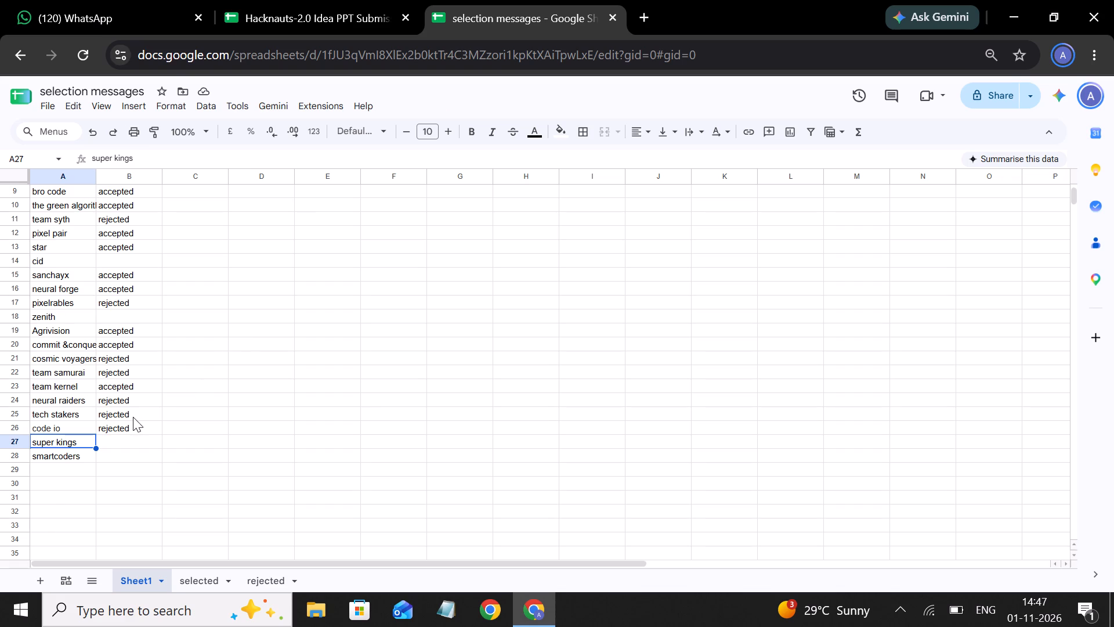
{"action": "scroll", "coordinate": [118, 384], "scroll_direction": "up", "scroll_amount": 2}
{"action": "scroll", "coordinate": [118, 384], "scroll_direction": "down", "scroll_amount": 1}
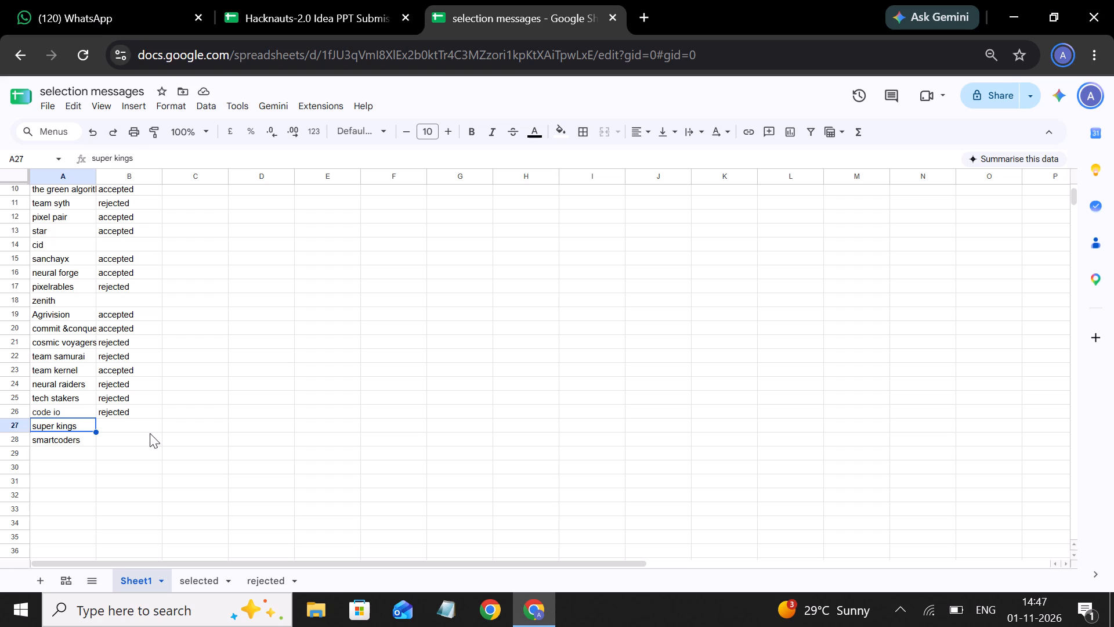
{"action": "left_click", "coordinate": [78, 442]}
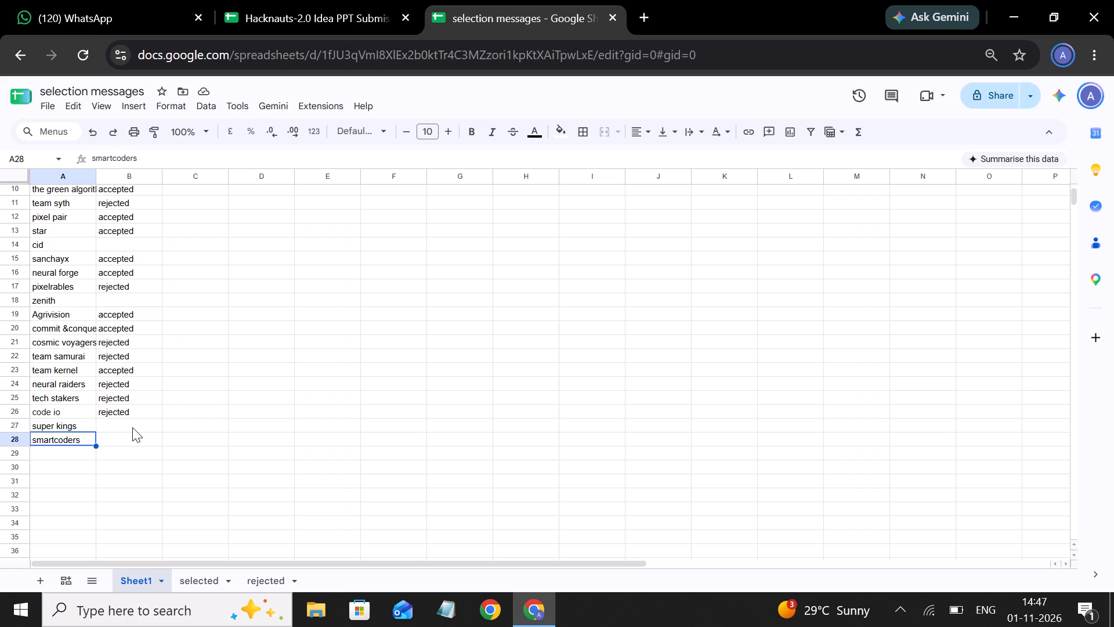
{"action": "left_click", "coordinate": [279, 588]}
{"action": "left_click", "coordinate": [205, 587]}
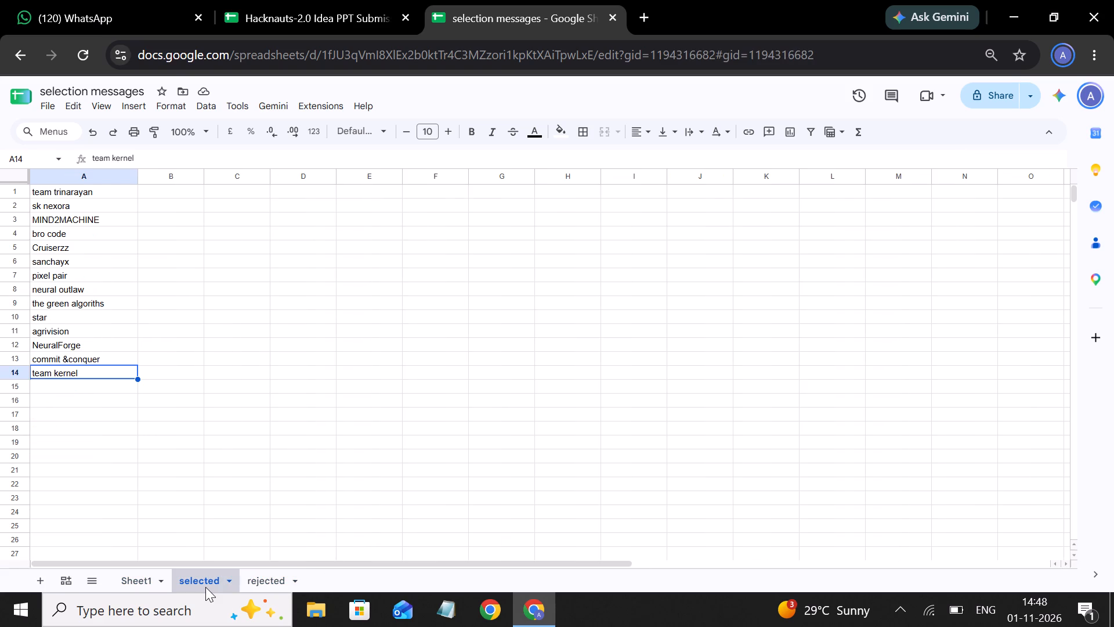
{"action": "left_click", "coordinate": [140, 585]}
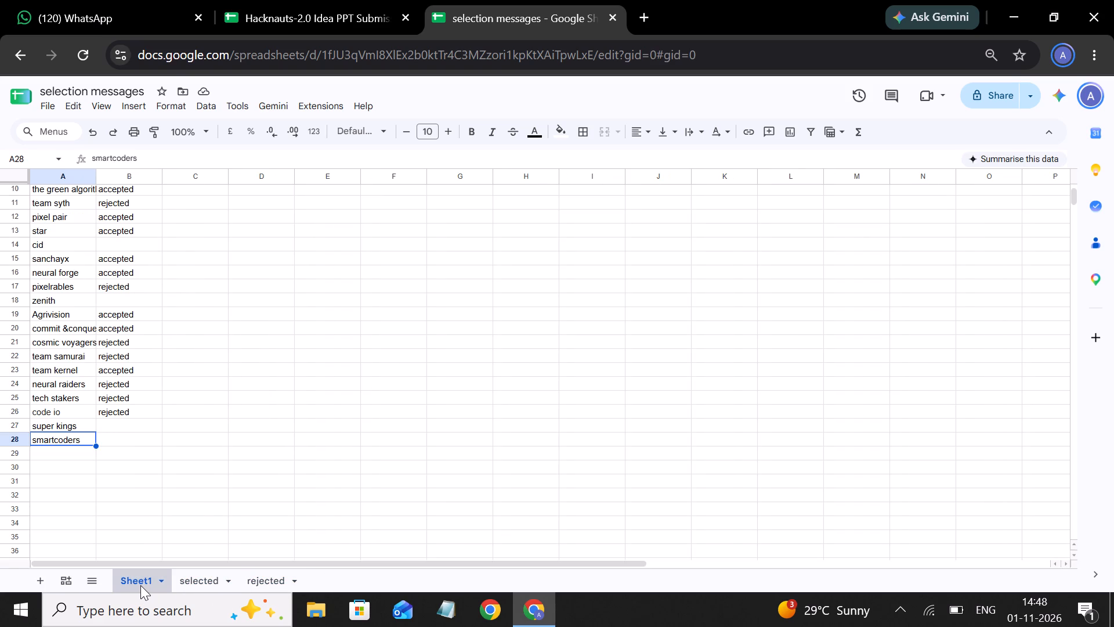
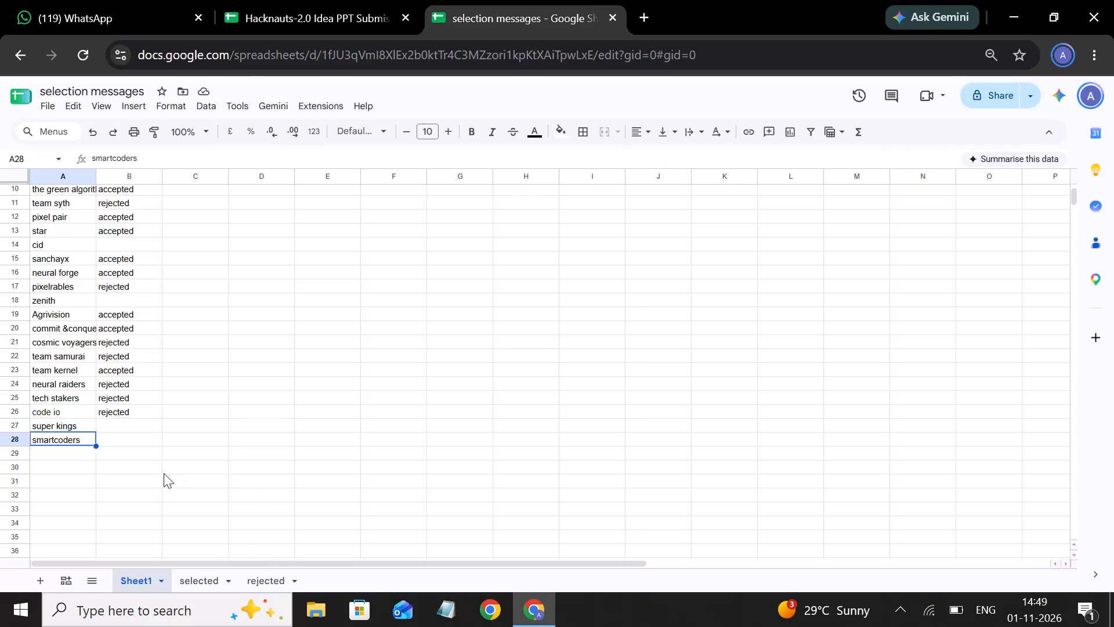
Search the submission spreadsheet's Other Colleges sheet for smart and examine the SmartCoders column.
{"action": "left_click", "coordinate": [305, 1]}
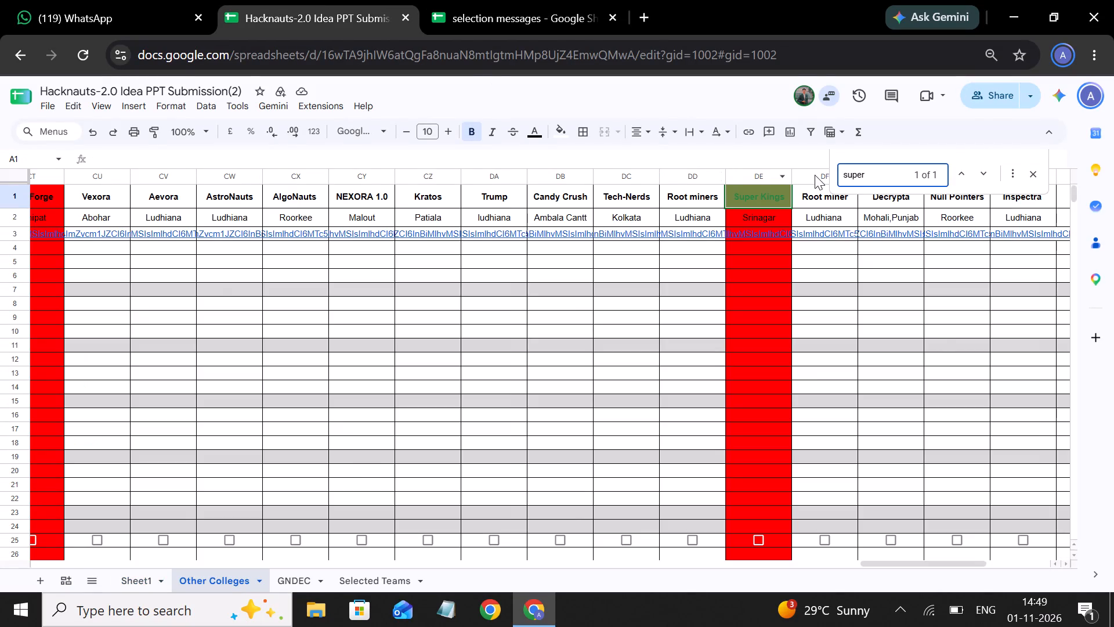
{"action": "double_click", "coordinate": [868, 174]}
{"action": "key", "text": "BackSpace"}
{"action": "key", "text": "BackSpace"}
{"action": "key", "text": "BackSpace"}
{"action": "key", "text": "BackSpace"}
{"action": "key", "text": "BackSpace"}
{"action": "key", "text": "BackSpace"}
{"action": "key", "text": "BackSpace"}
{"action": "key", "text": "BackSpace"}
{"action": "key", "text": "BackSpace"}
{"action": "key", "text": "BackSpace"}
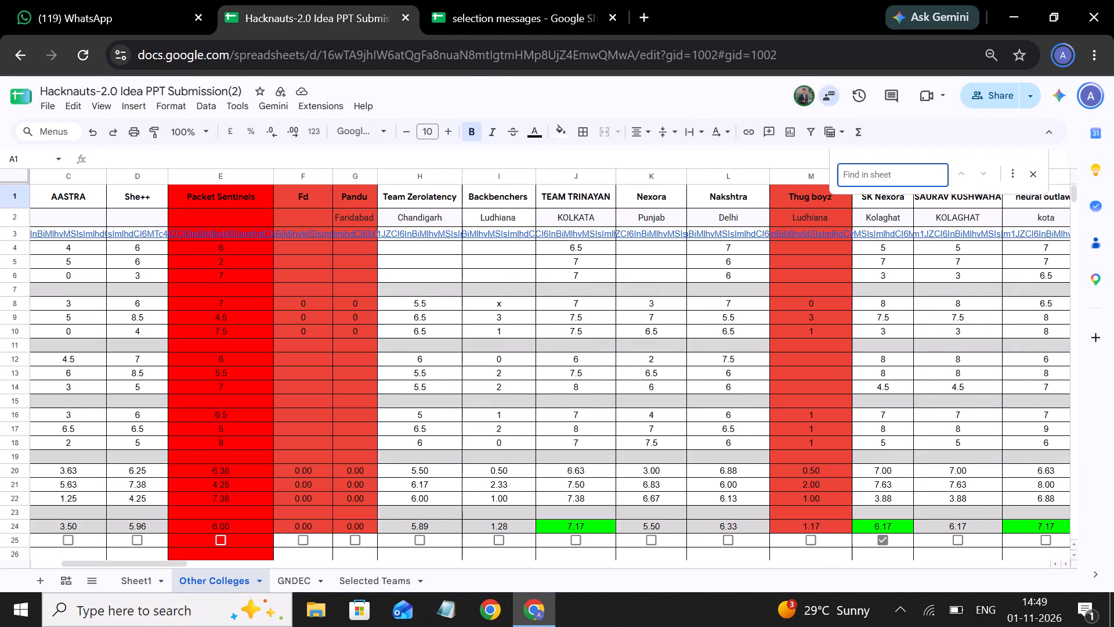
{"action": "type", "text": "smart"}
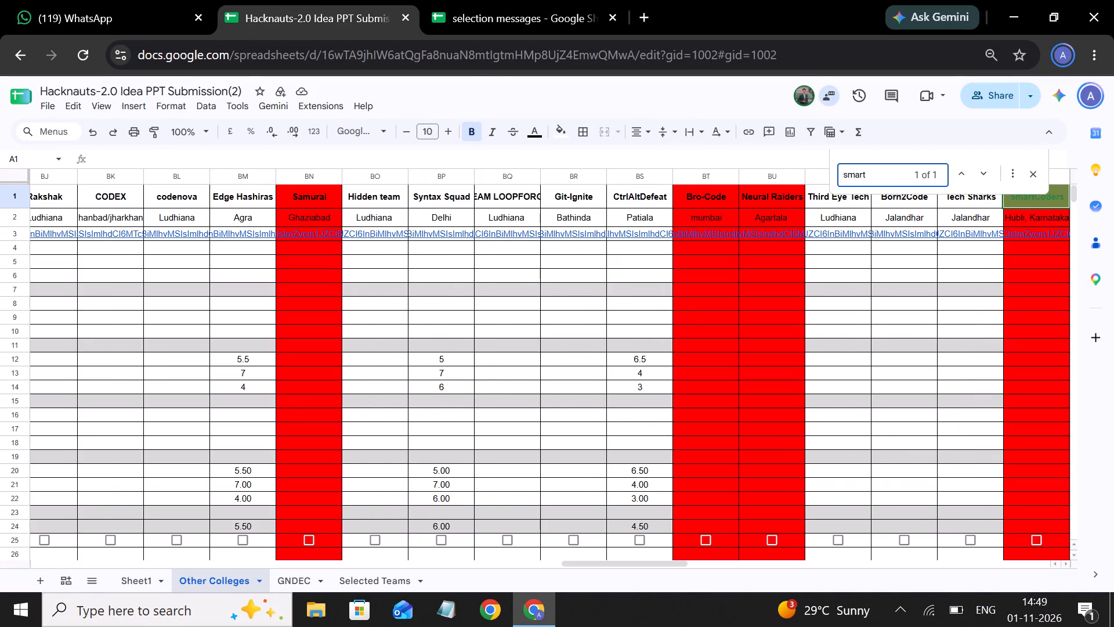
{"action": "scroll", "coordinate": [988, 323], "scroll_direction": "left", "scroll_amount": 1}
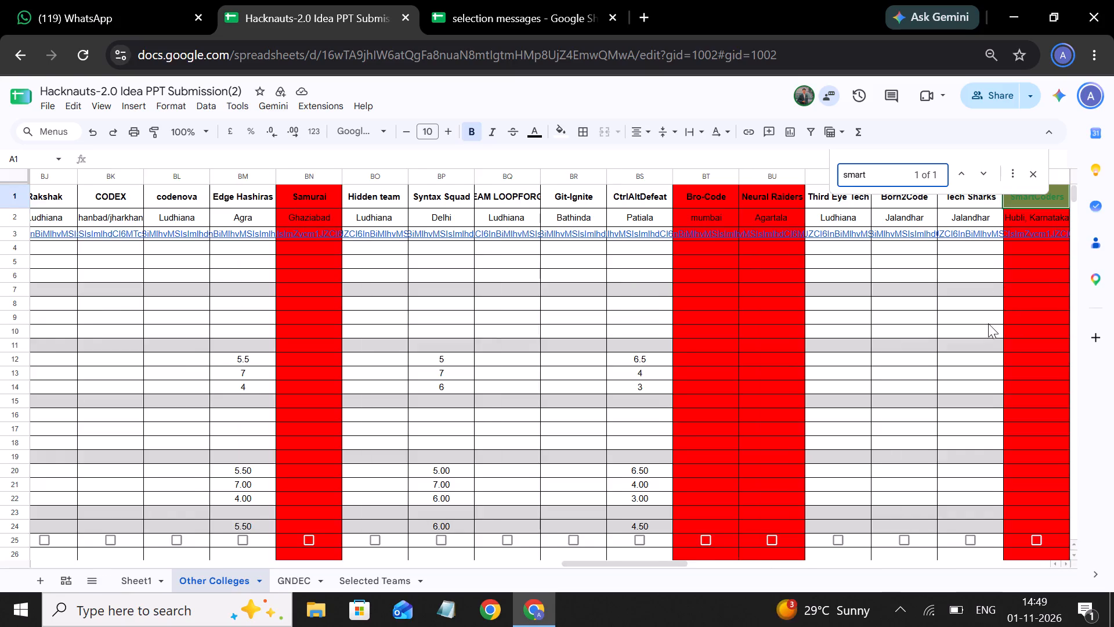
{"action": "scroll", "coordinate": [988, 323], "scroll_direction": "left", "scroll_amount": 4}
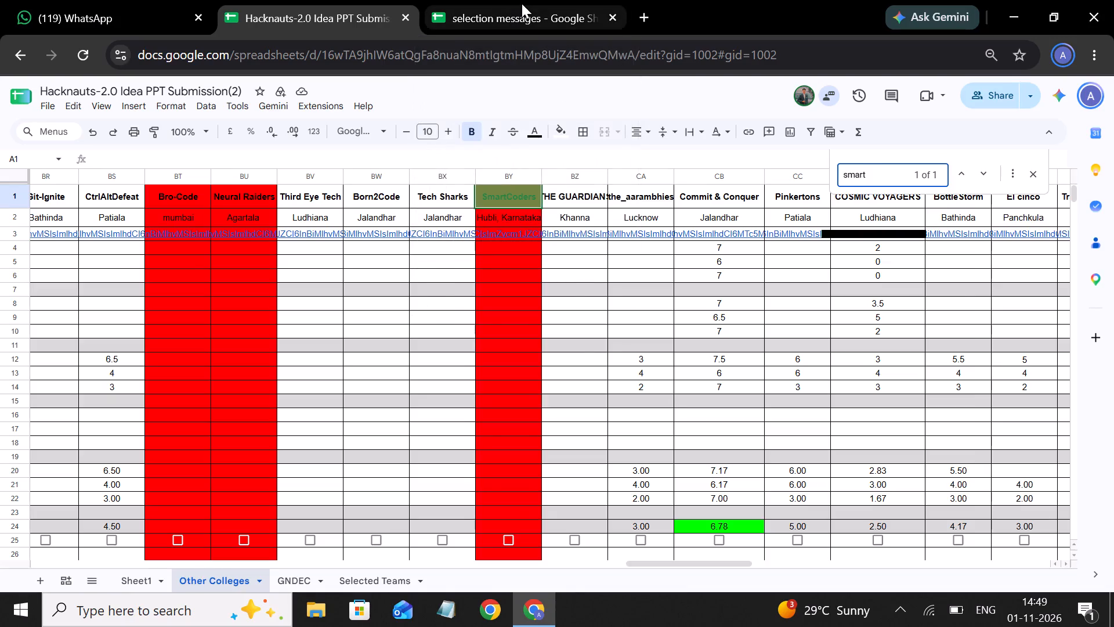
{"action": "left_click", "coordinate": [517, 22]}
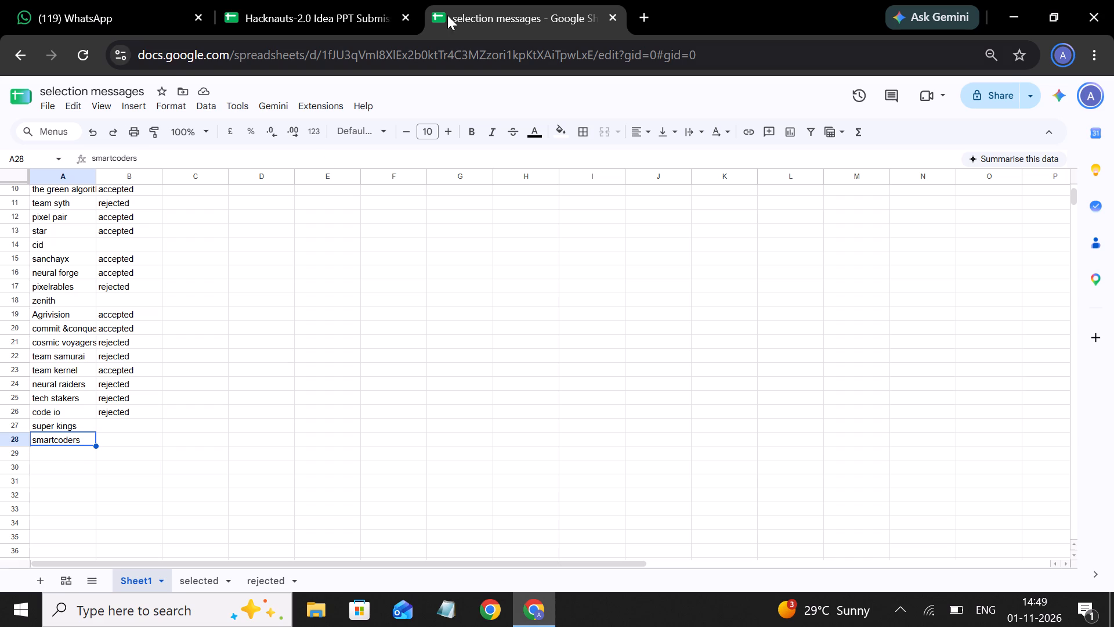
{"action": "left_click", "coordinate": [355, 3]}
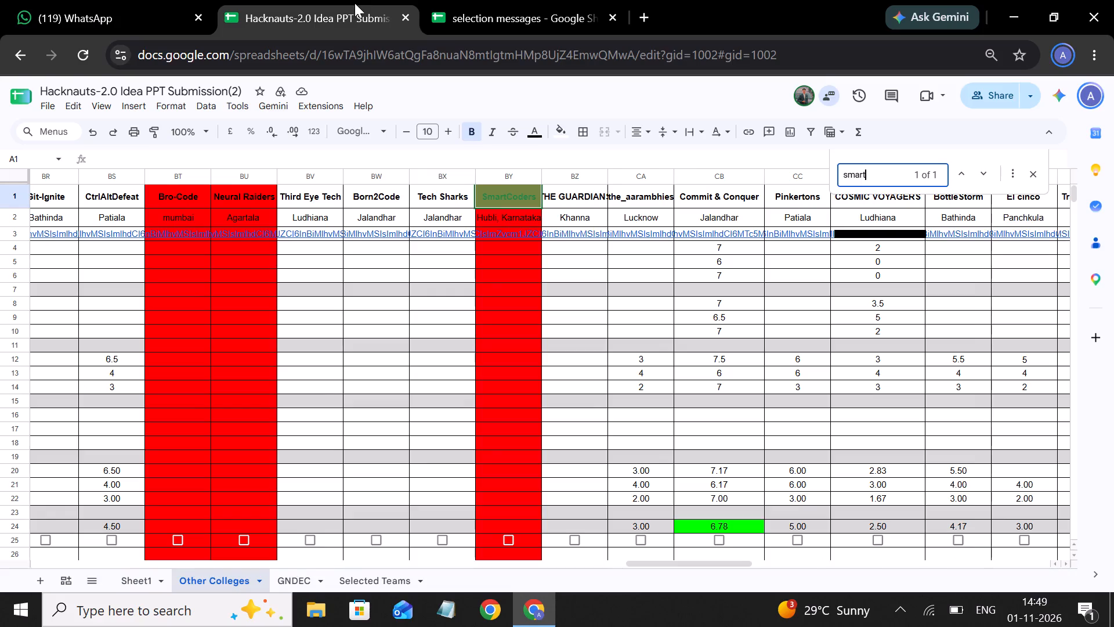
In Sheet1 of the selection messages spreadsheet, enter rejected as the status of smartcoders in cell B28.
{"action": "left_click", "coordinate": [563, 0]}
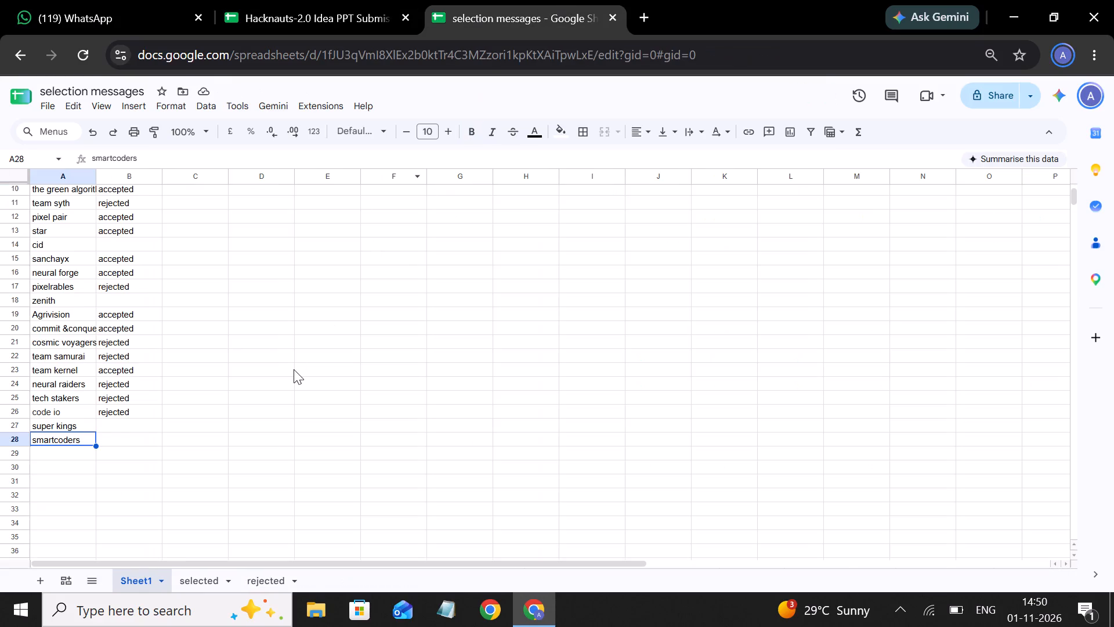
{"action": "double_click", "coordinate": [127, 439]}
{"action": "type", "text": "reh"}
{"action": "key", "text": "BackSpace"}
{"action": "type", "text": "jected"}
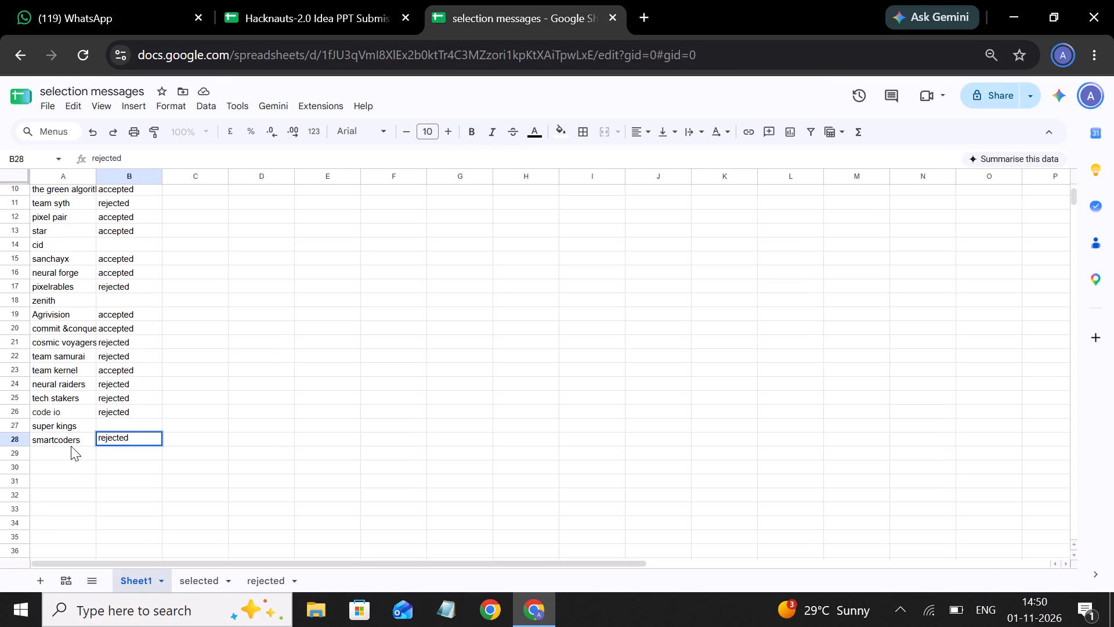
Copy the smartcoders name from Sheet1 into cell A10 of the rejected sheet, below code io.
{"action": "left_click", "coordinate": [71, 446]}
{"action": "key", "text": "ctrl+c"}
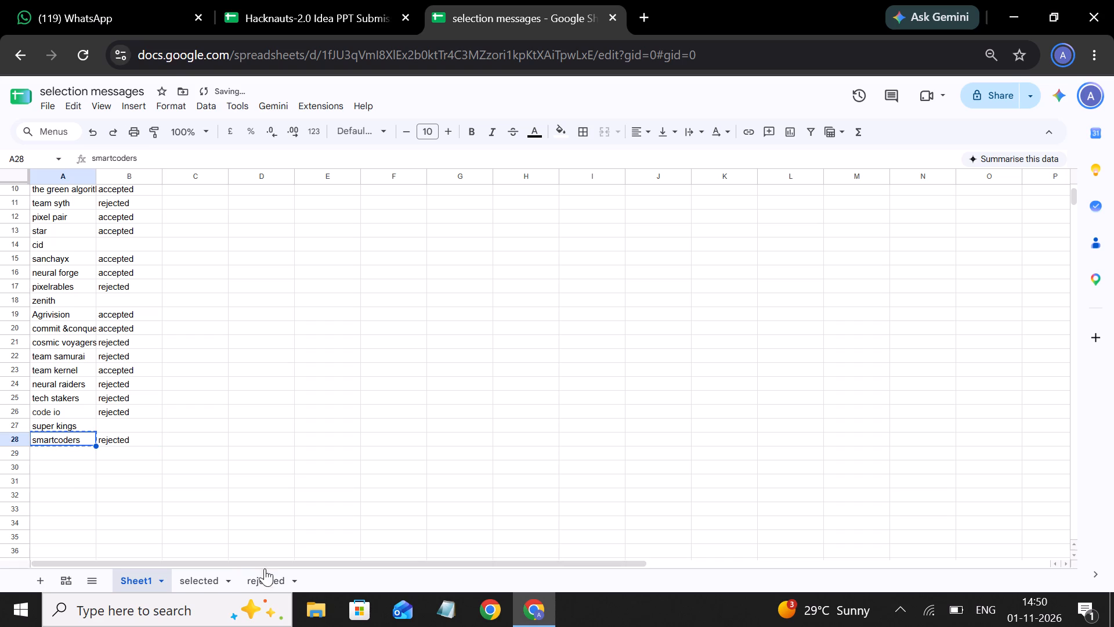
{"action": "left_click", "coordinate": [267, 575]}
{"action": "left_click", "coordinate": [66, 313]}
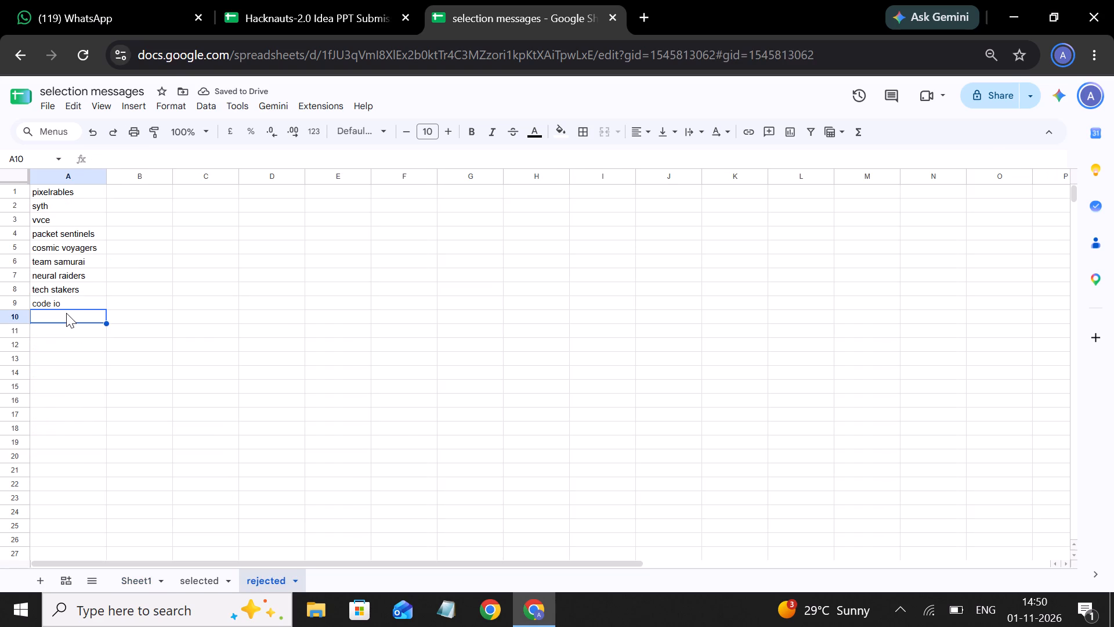
{"action": "key", "text": "ctrl+v"}
Enter tech forge as a new team name in cell A29 of Sheet1, below smartcoders.
{"action": "left_click", "coordinate": [139, 580]}
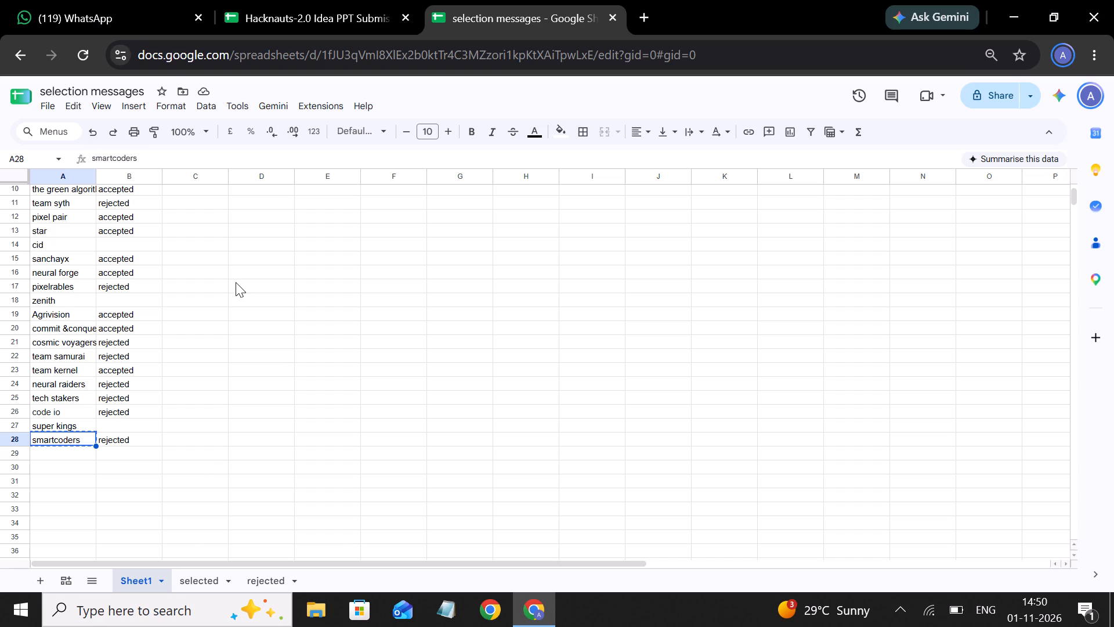
{"action": "left_click", "coordinate": [304, 2]}
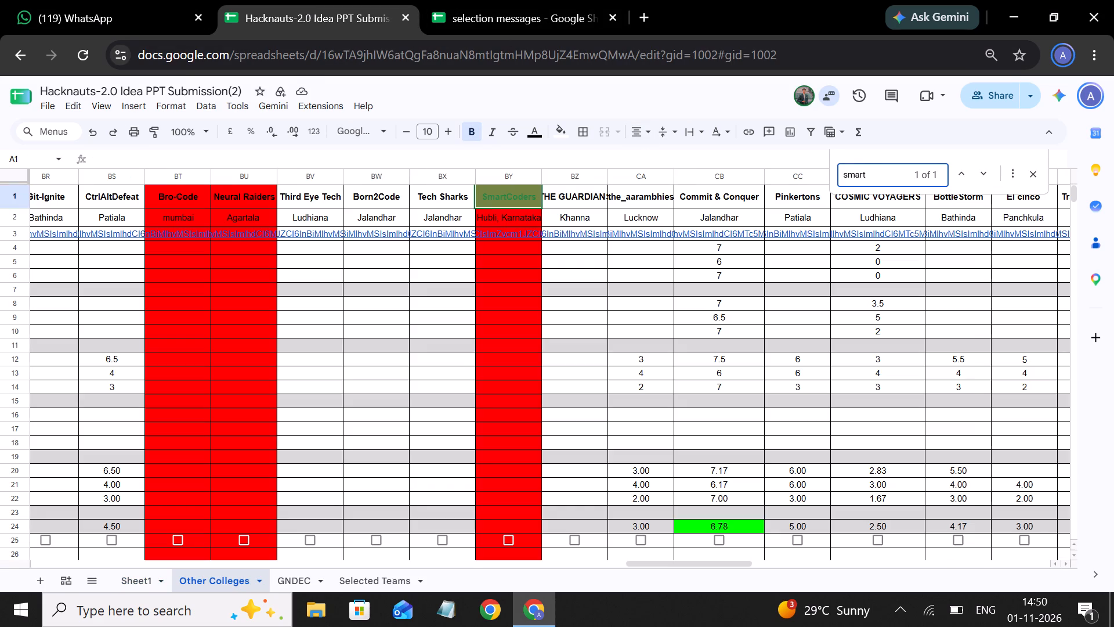
{"action": "left_click", "coordinate": [515, 20]}
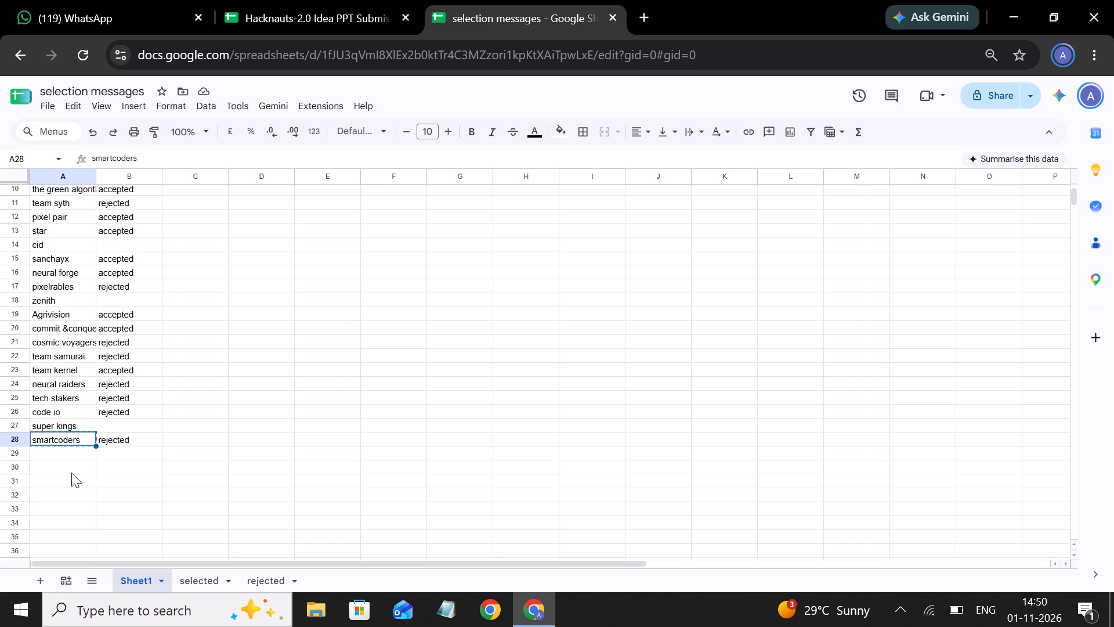
{"action": "double_click", "coordinate": [67, 456]}
{"action": "type", "text": "tech"}
{"action": "key", "text": "space"}
{"action": "key", "text": "BackSpace"}
{"action": "type", "text": "forge"}
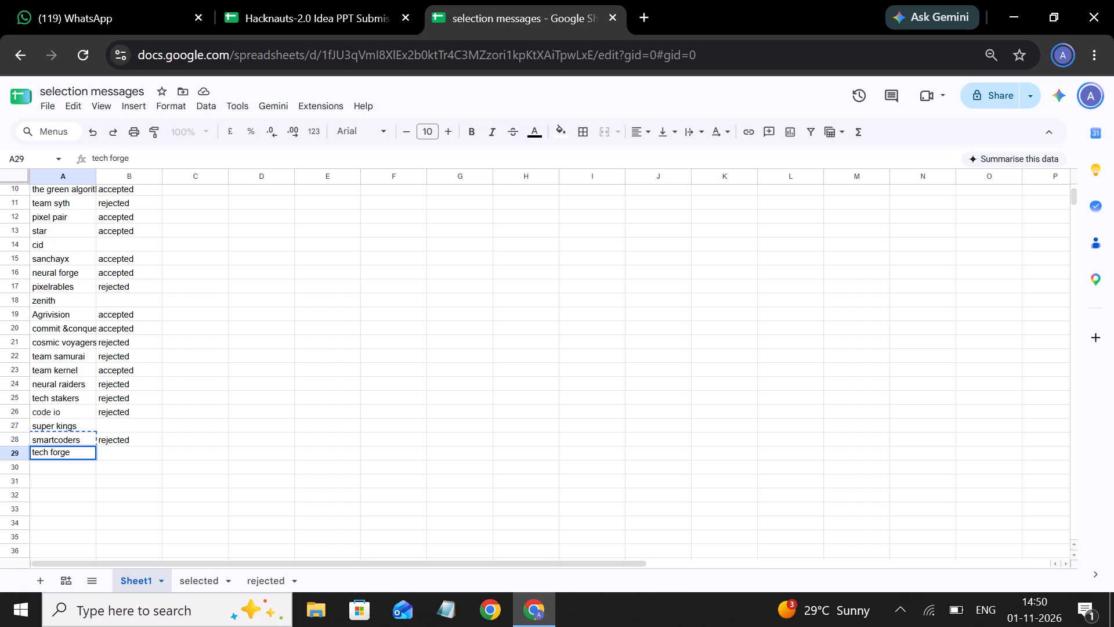
Search the submission spreadsheet's Other Colleges sheet for techforge and examine the TechForge column.
{"action": "left_click", "coordinate": [306, 0]}
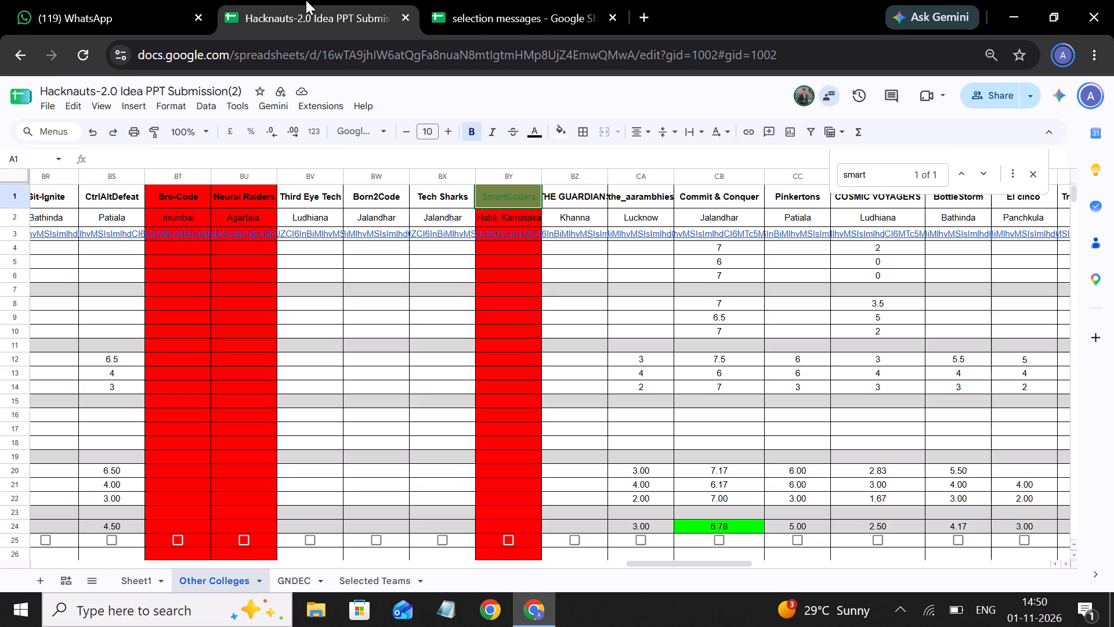
{"action": "double_click", "coordinate": [886, 169]}
{"action": "key", "text": "BackSpace"}
{"action": "type", "text": "tech"}
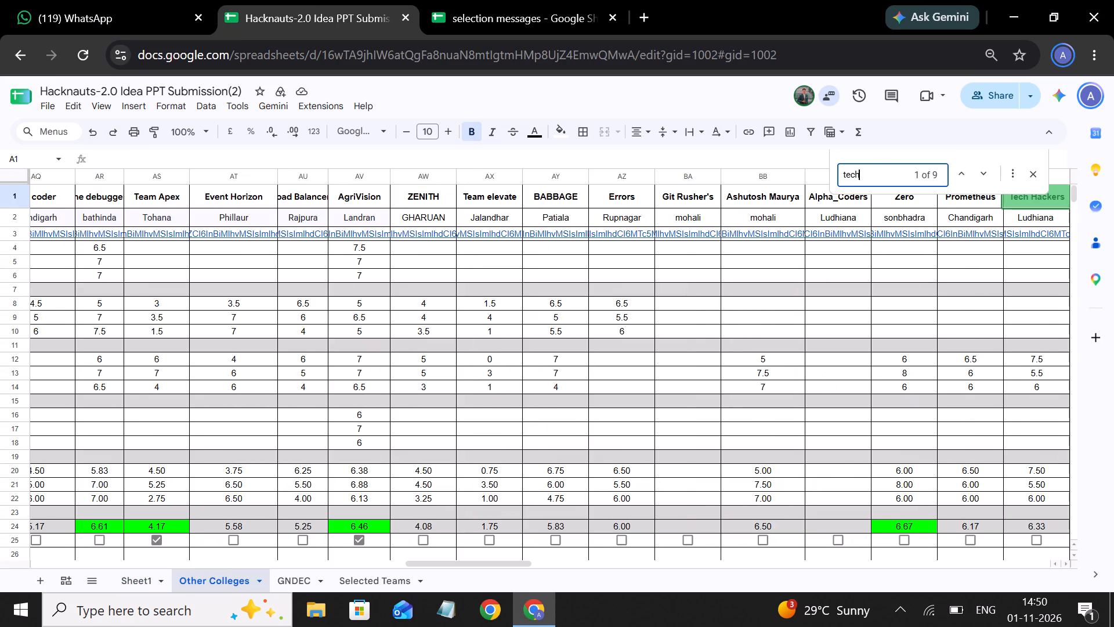
{"action": "key", "text": "space"}
{"action": "type", "text": "forge"}
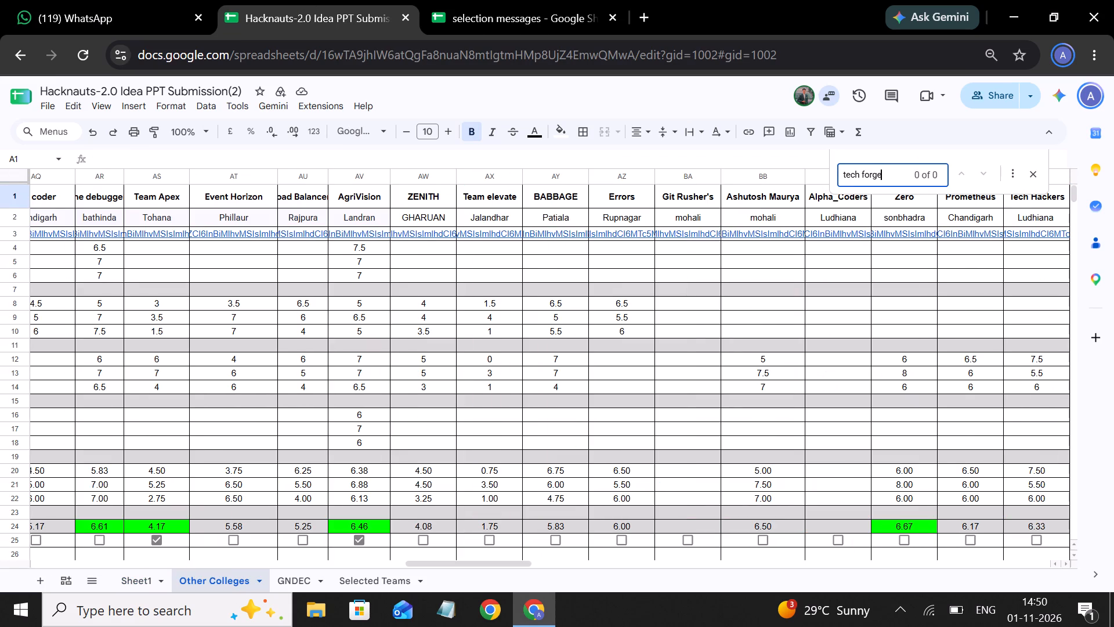
{"action": "left_click", "coordinate": [859, 174]}
{"action": "key", "text": "Right"}
{"action": "key", "text": "BackSpace"}
{"action": "scroll", "coordinate": [894, 367], "scroll_direction": "left", "scroll_amount": 5}
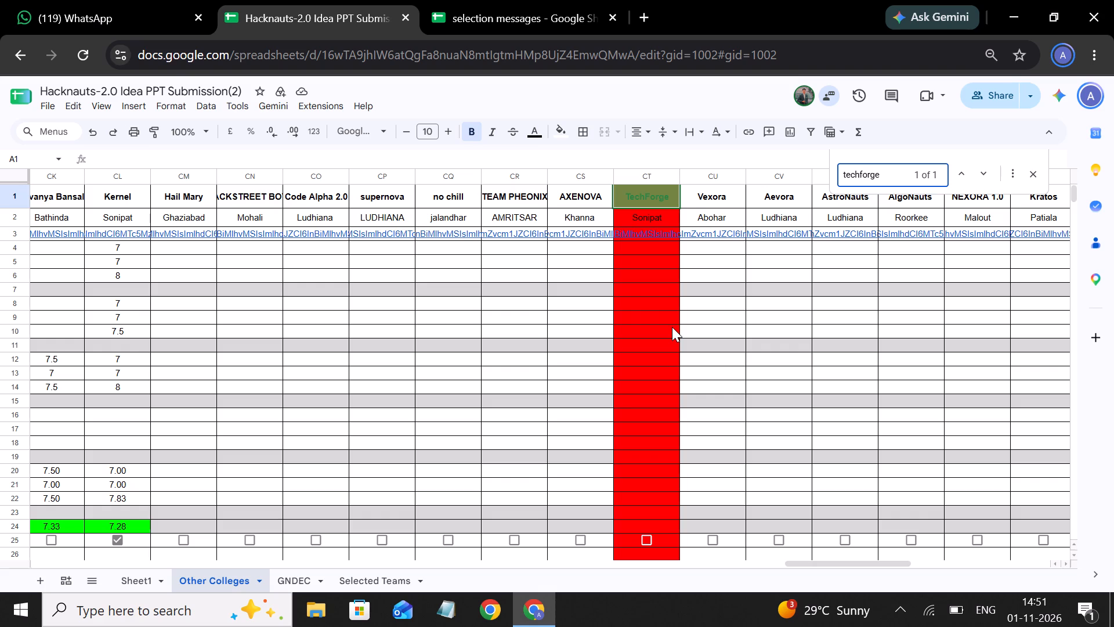
In Sheet1 of the selection messages spreadsheet, enter rejected as the status of tech forge in cell B29.
{"action": "left_click", "coordinate": [472, 0]}
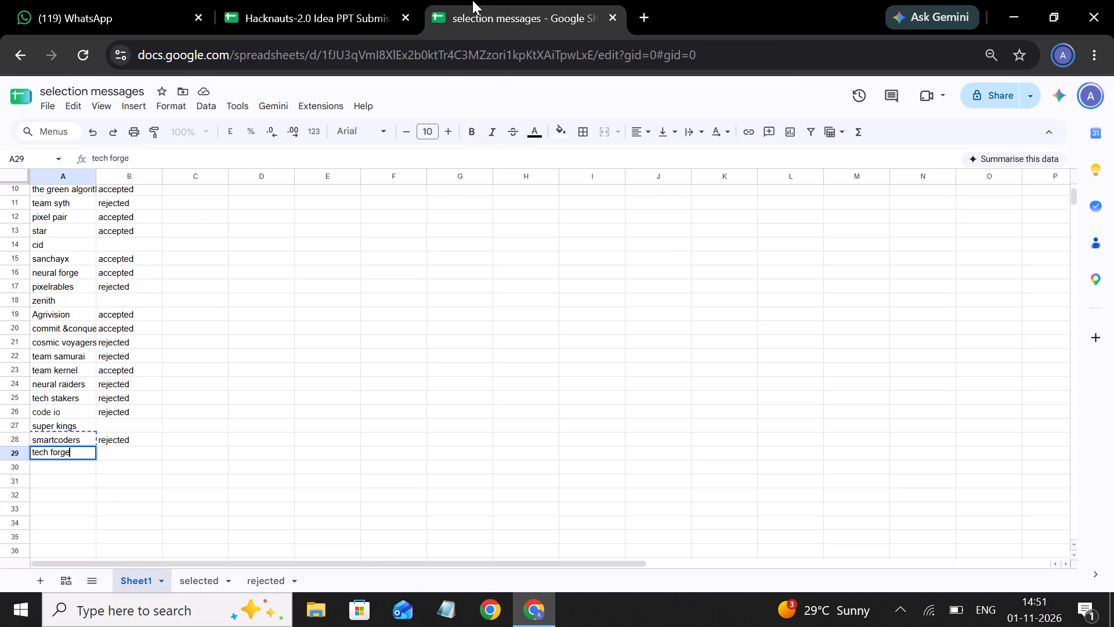
{"action": "triple_click", "coordinate": [106, 457]}
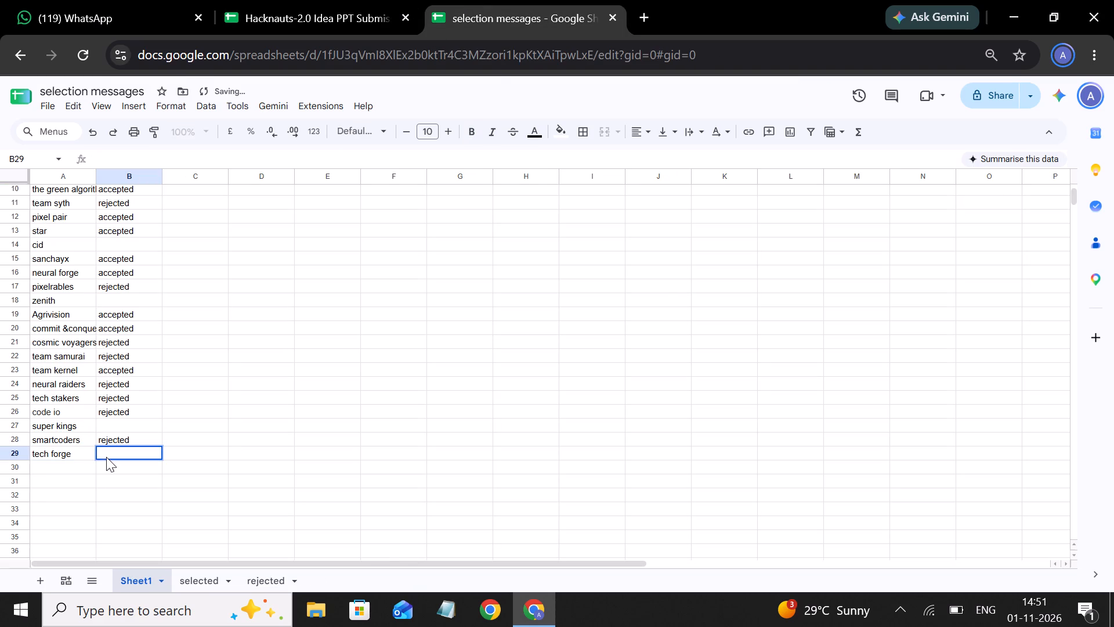
{"action": "type", "text": "reje"}
{"action": "triple_click", "coordinate": [126, 453]}
{"action": "type", "text": "rejected"}
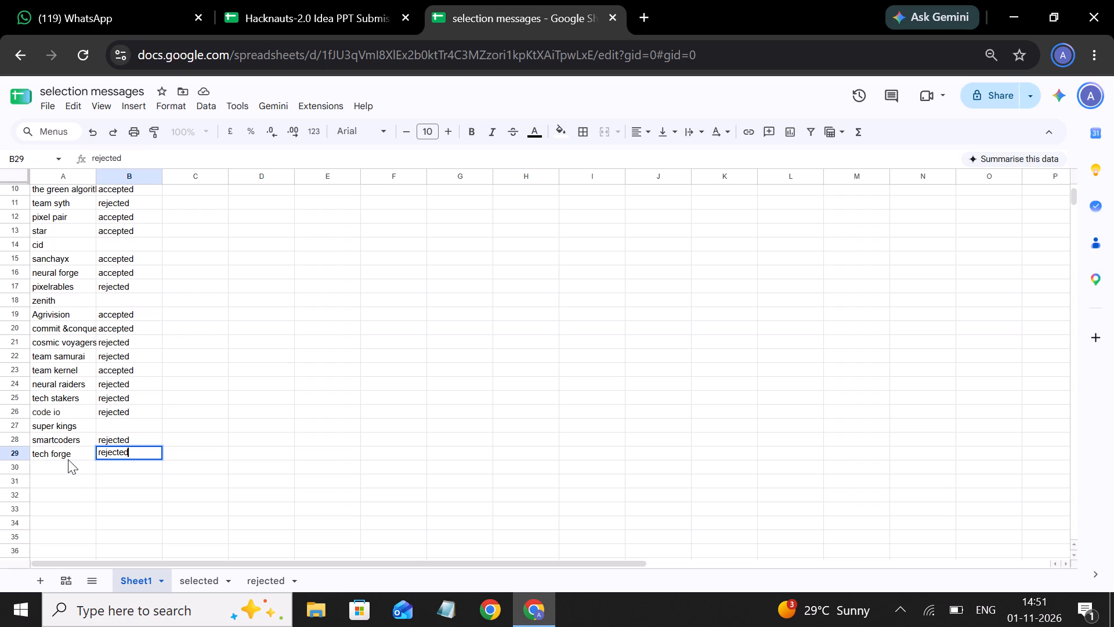
Copy the tech forge name from Sheet1 into cell A11 of the rejected sheet, below smartcoders.
{"action": "left_click", "coordinate": [68, 459]}
{"action": "key", "text": "ctrl+c"}
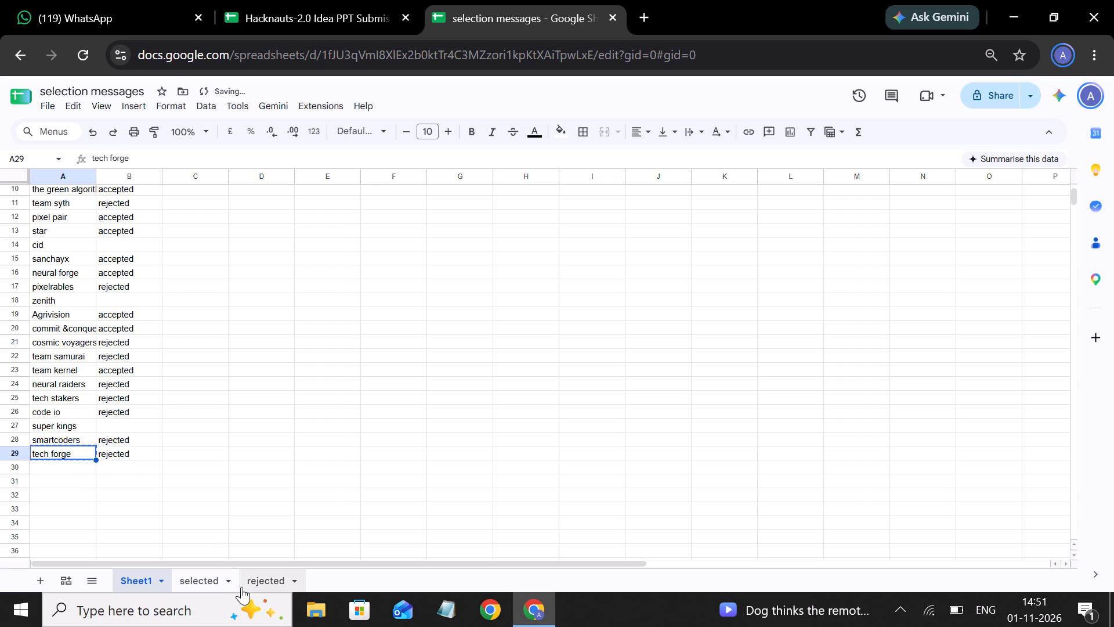
{"action": "left_click", "coordinate": [242, 586]}
{"action": "left_click", "coordinate": [73, 333]}
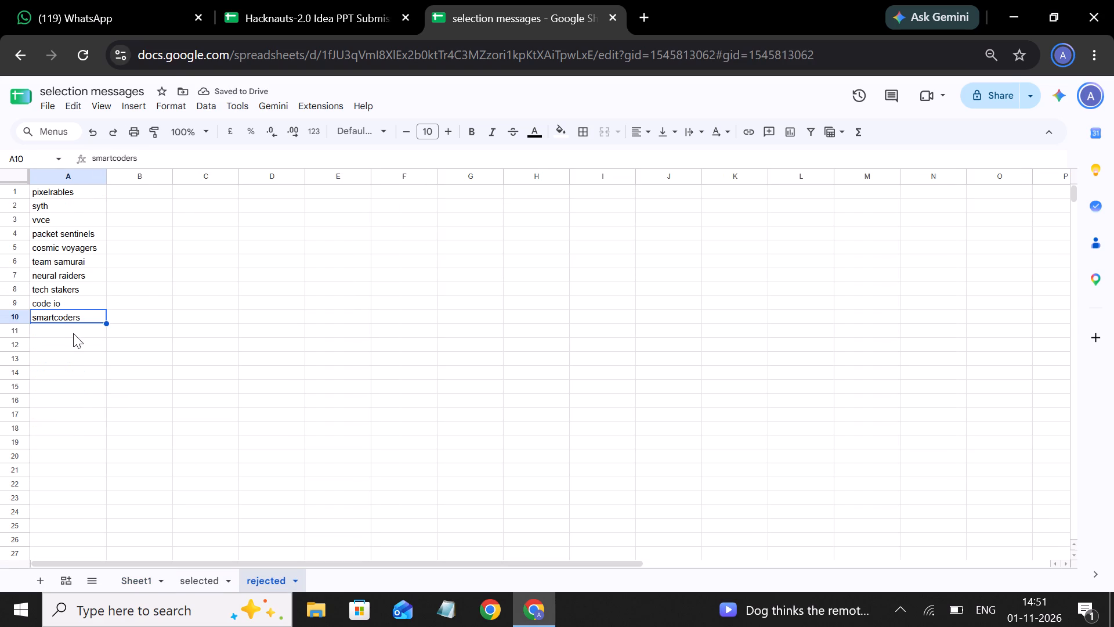
{"action": "key", "text": "ctrl+v"}
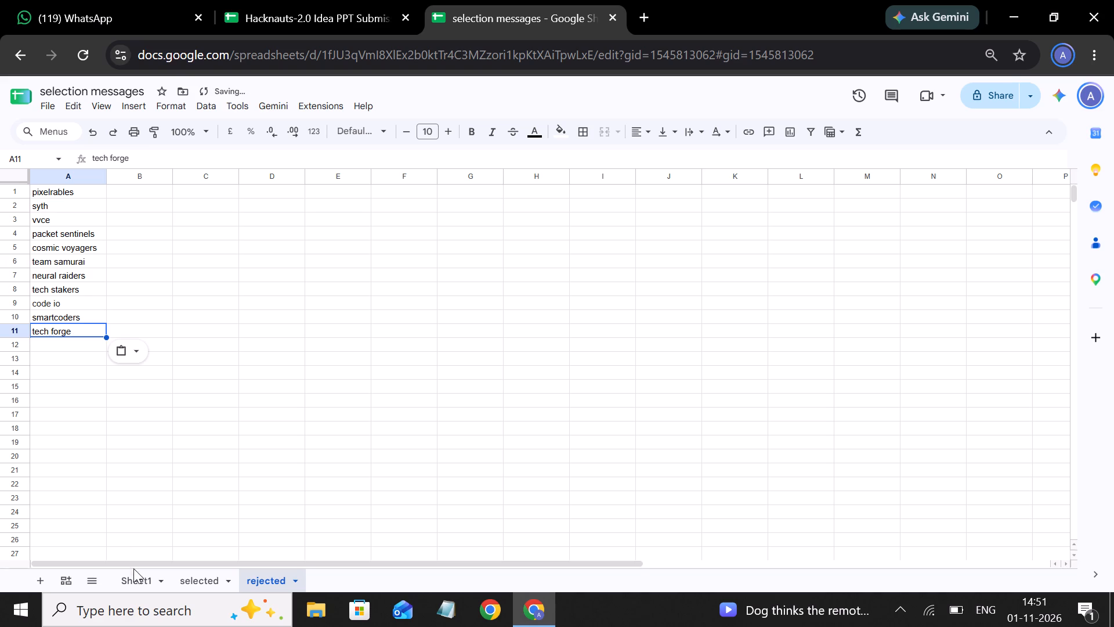
Review the Sheet1 team list for missing statuses and search the submission spreadsheet's Other Colleges sheet for zenuth.
{"action": "left_click", "coordinate": [135, 572]}
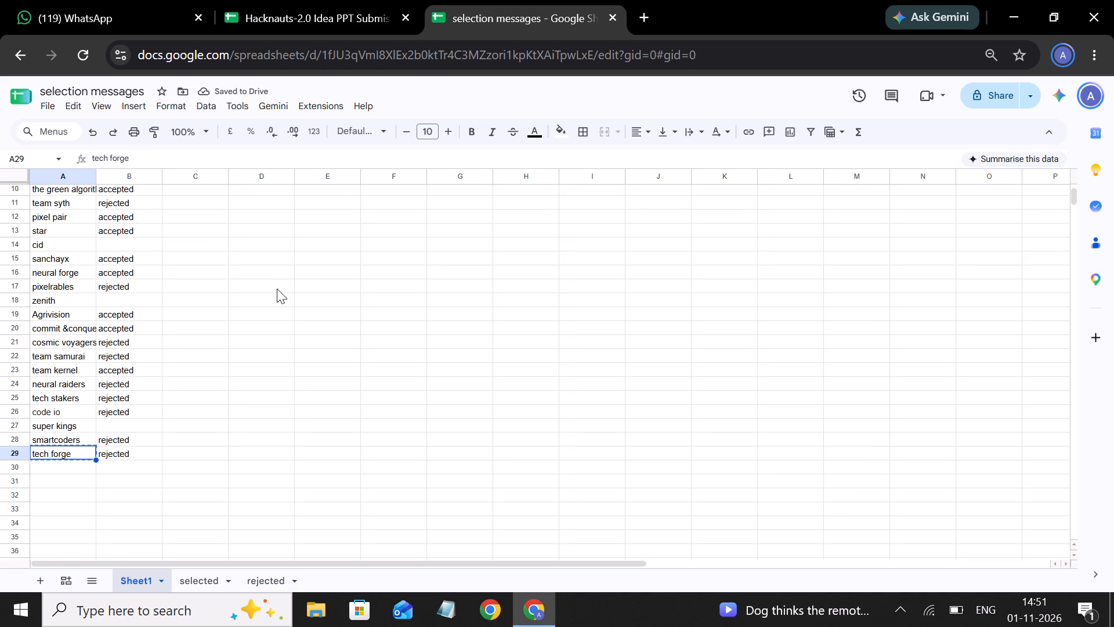
{"action": "scroll", "coordinate": [277, 294], "scroll_direction": "up", "scroll_amount": 2}
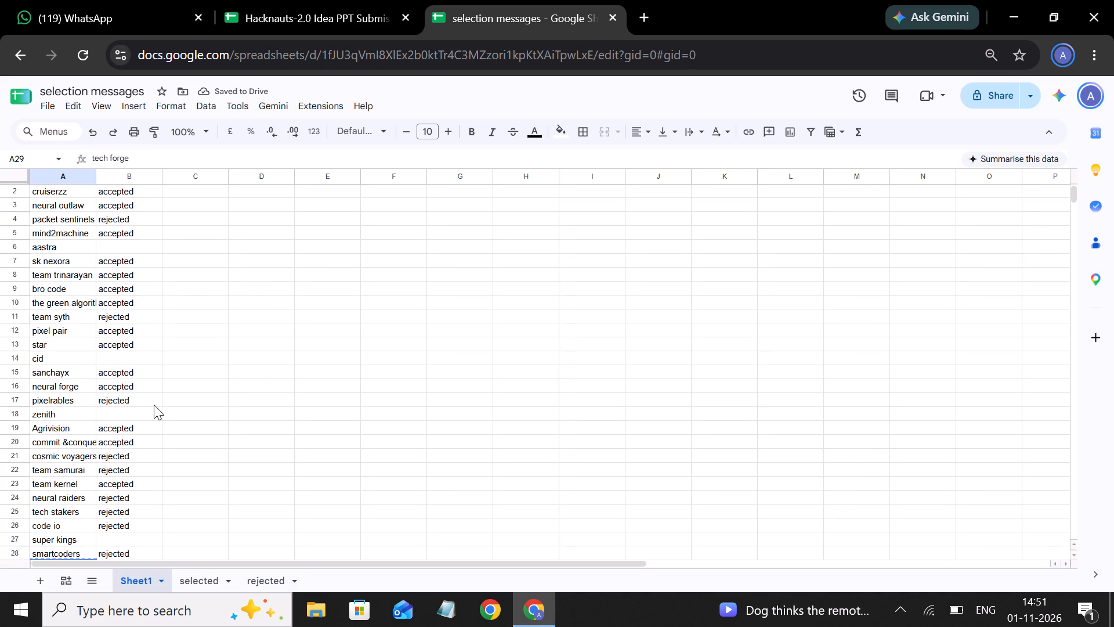
{"action": "left_click", "coordinate": [323, 6]}
{"action": "triple_click", "coordinate": [888, 176]}
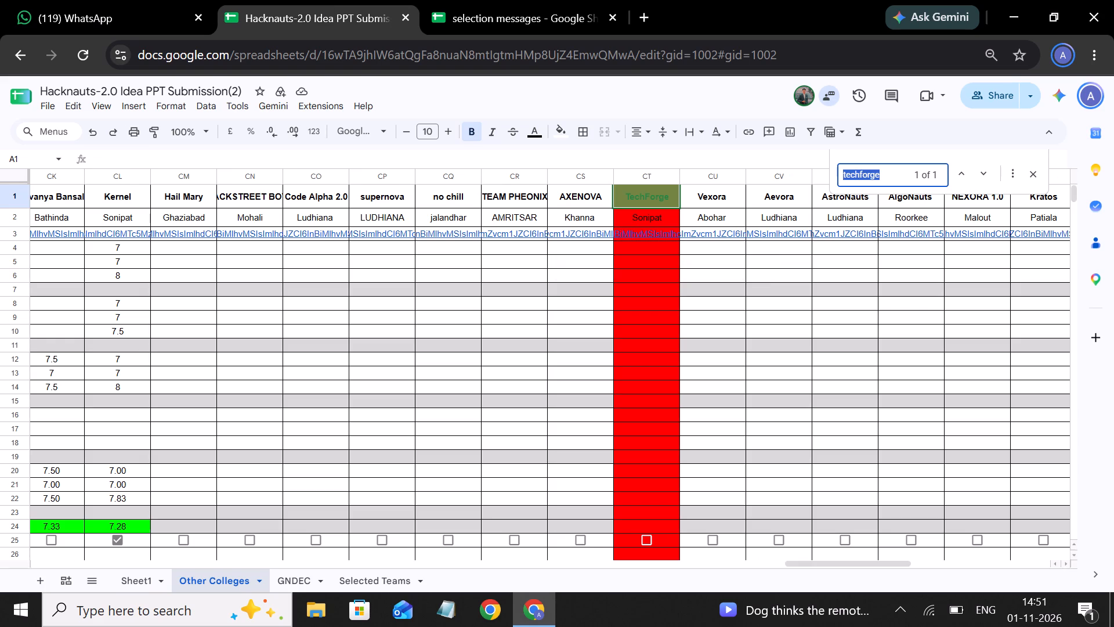
{"action": "key", "text": "BackSpace"}
{"action": "type", "text": "zenuth"}
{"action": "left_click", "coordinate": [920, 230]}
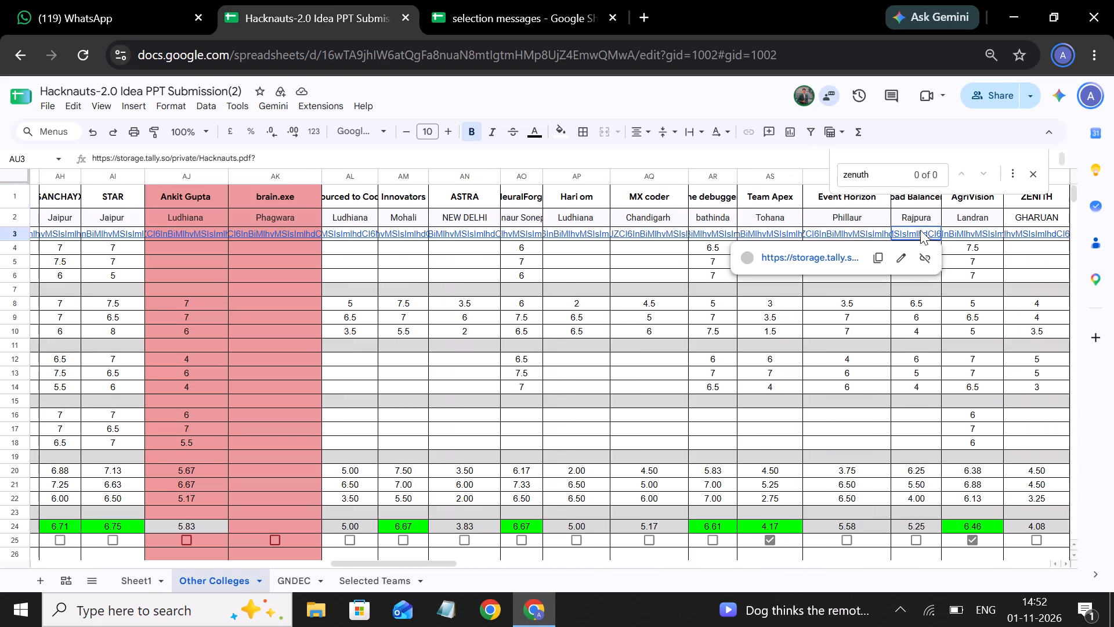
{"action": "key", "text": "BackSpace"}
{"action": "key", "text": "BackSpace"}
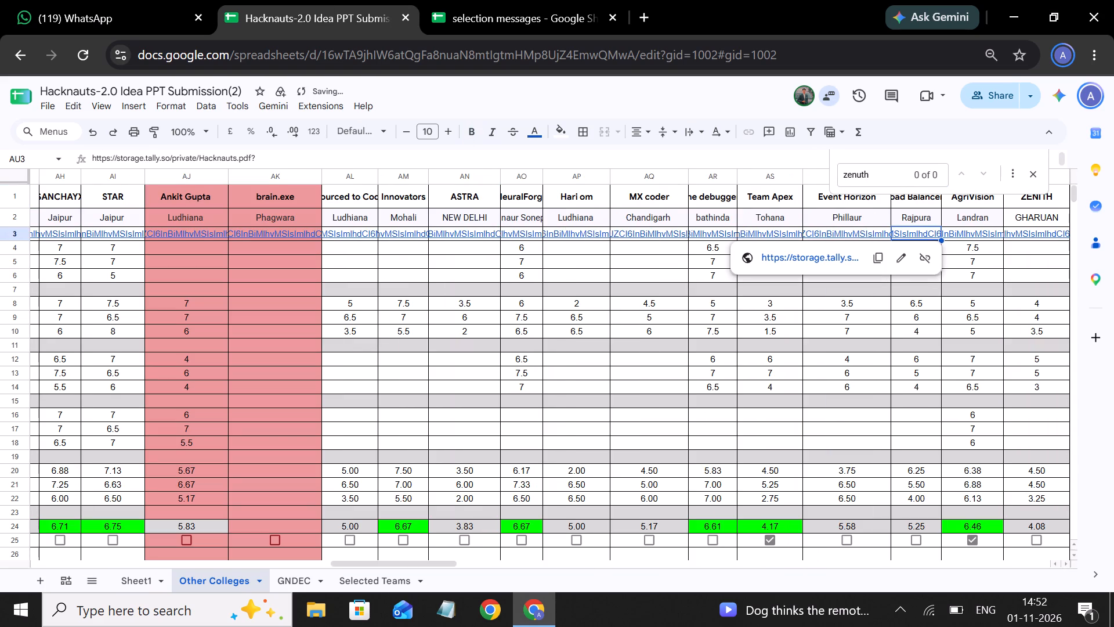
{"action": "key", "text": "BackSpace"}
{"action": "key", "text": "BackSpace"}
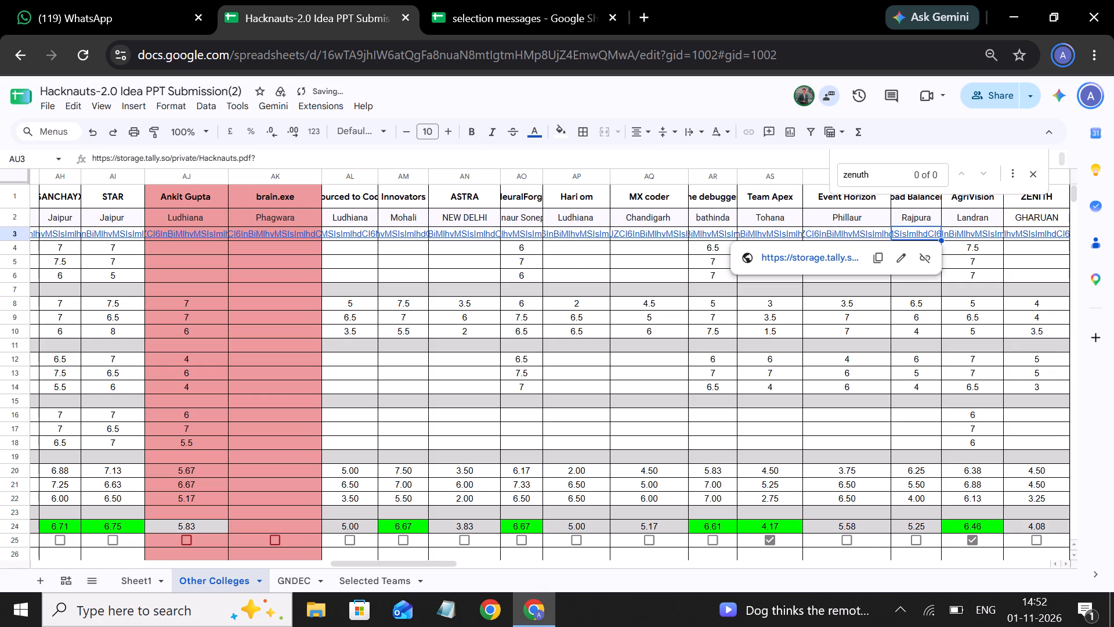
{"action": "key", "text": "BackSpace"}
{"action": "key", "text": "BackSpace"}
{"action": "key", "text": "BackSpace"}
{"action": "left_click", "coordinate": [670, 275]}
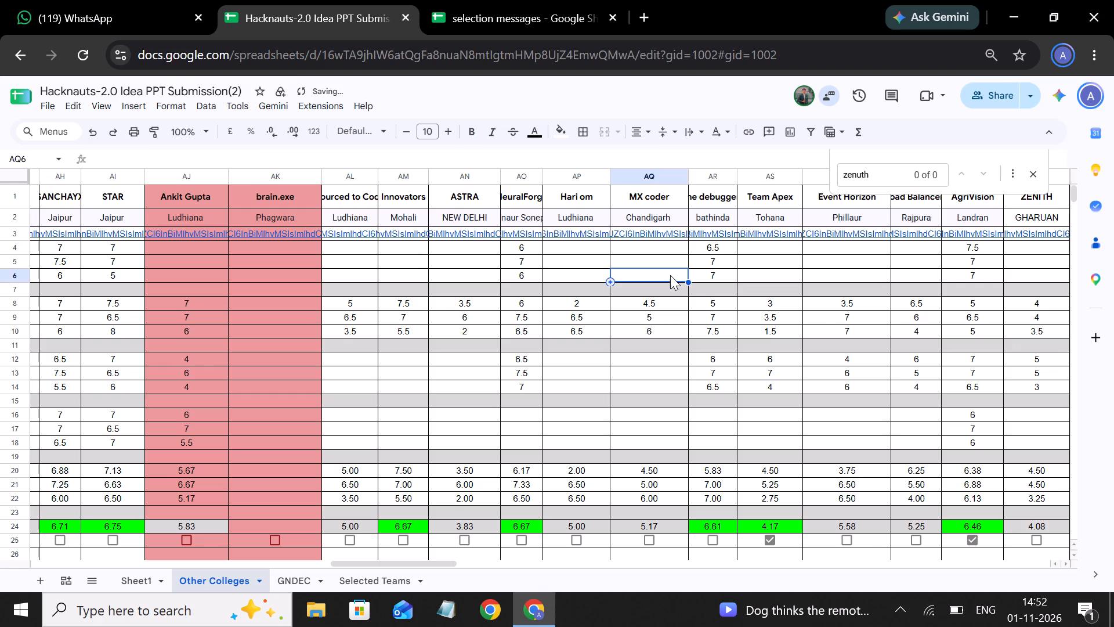
Search the submission spreadsheet's Other Colleges sheet for zenith and examine the ZENITH column's evaluations.
{"action": "scroll", "coordinate": [825, 226], "scroll_direction": "left", "scroll_amount": 1}
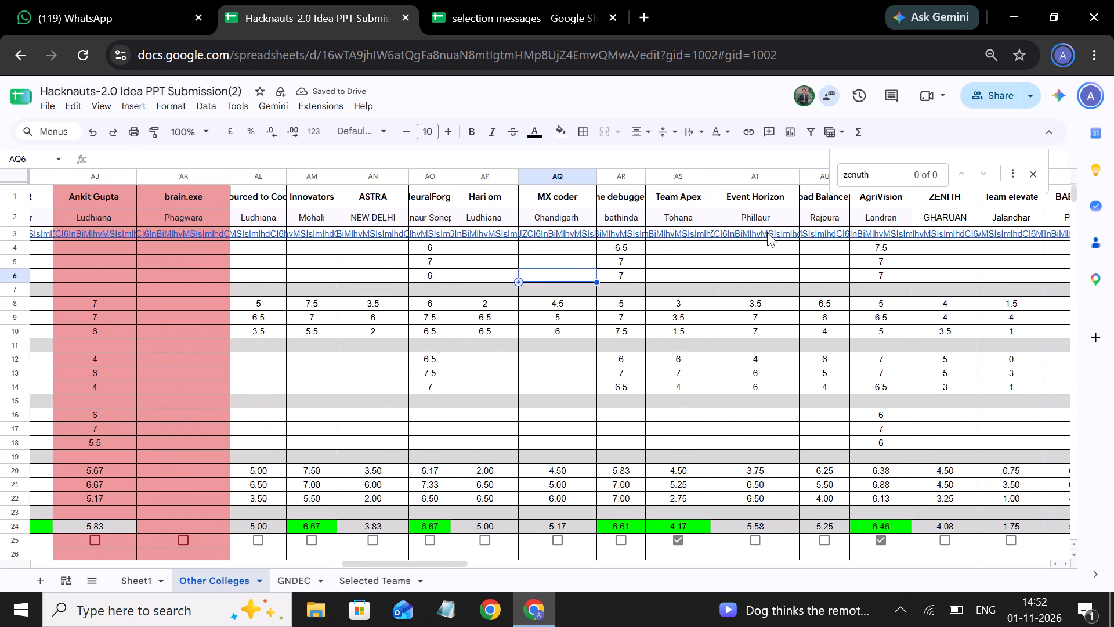
{"action": "left_click", "coordinate": [885, 168]}
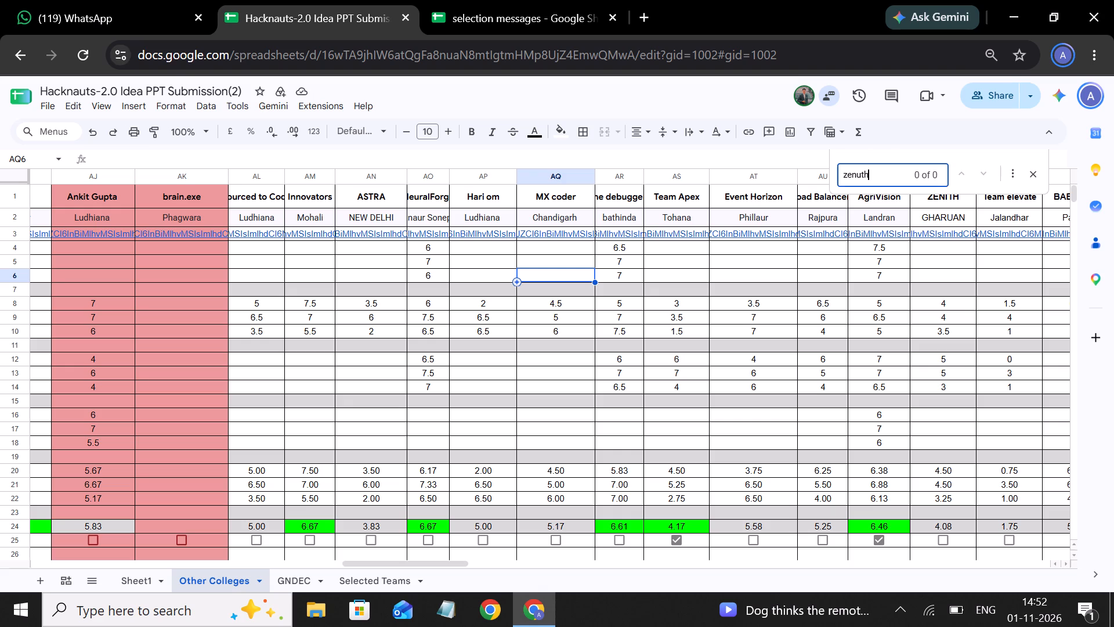
{"action": "key", "text": "BackSpace"}
{"action": "key", "text": "BackSpace"}
{"action": "key", "text": "BackSpace"}
{"action": "type", "text": "ith"}
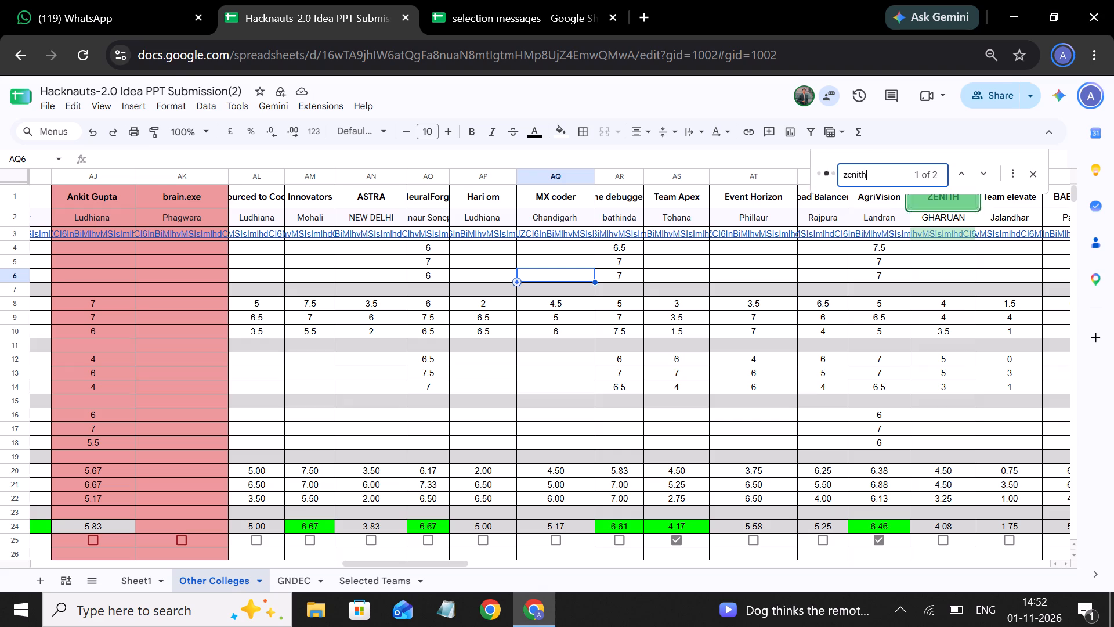
{"action": "left_click", "coordinate": [957, 246]}
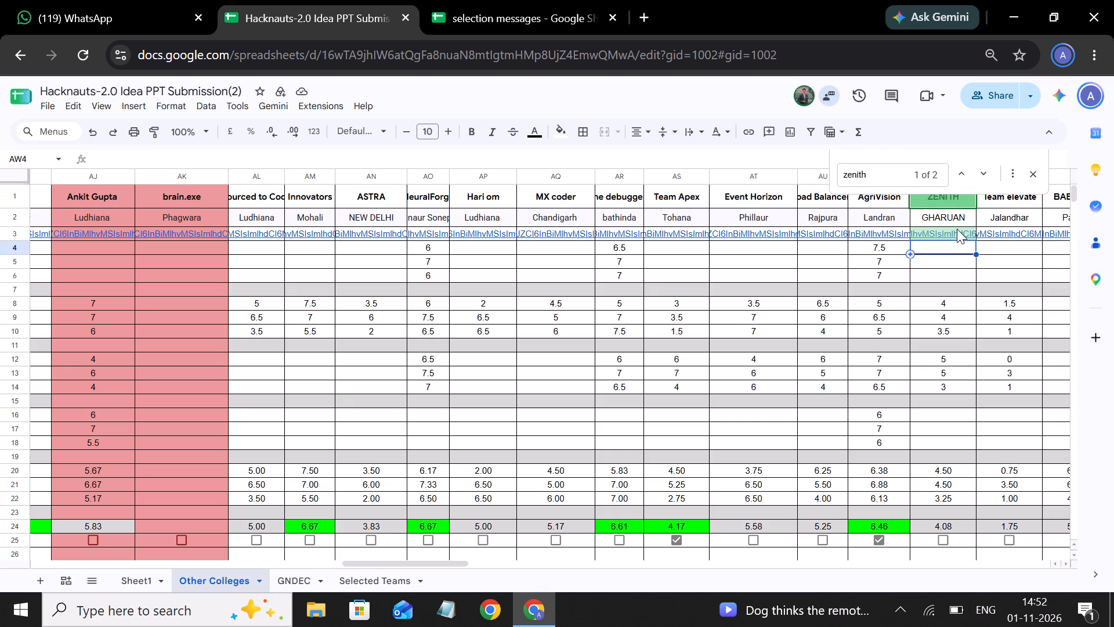
{"action": "scroll", "coordinate": [926, 324], "scroll_direction": "left", "scroll_amount": 1}
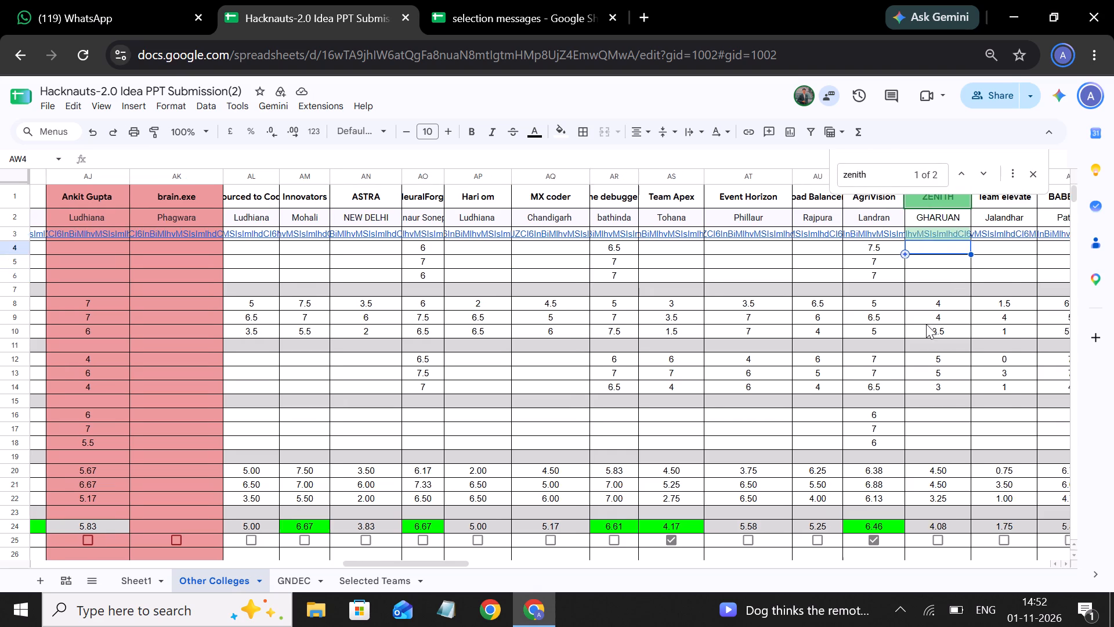
{"action": "scroll", "coordinate": [926, 324], "scroll_direction": "left", "scroll_amount": 1}
{"action": "left_click", "coordinate": [744, 199]}
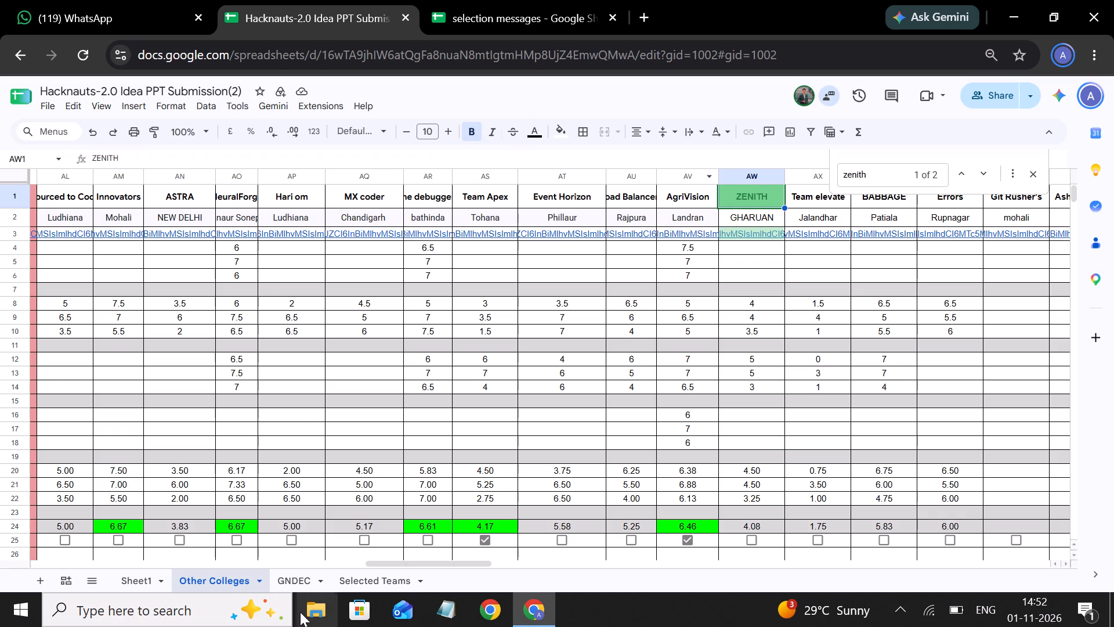
In Sheet1 of the selection messages spreadsheet, enter rejected as the status of zenith in cell B18.
{"action": "left_click", "coordinate": [502, 24]}
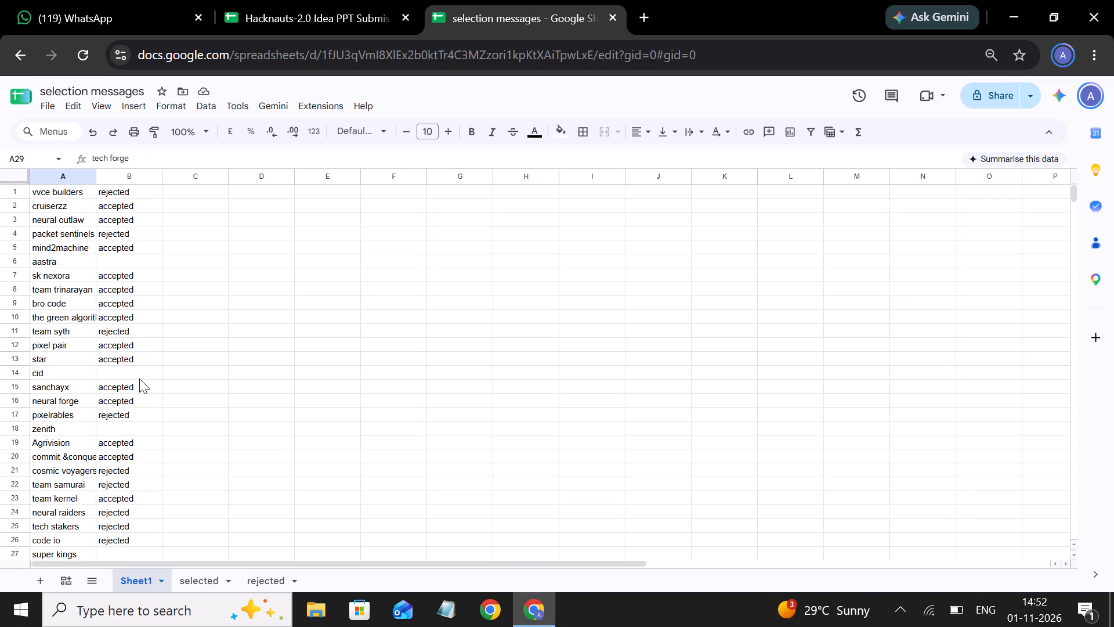
{"action": "triple_click", "coordinate": [119, 431]}
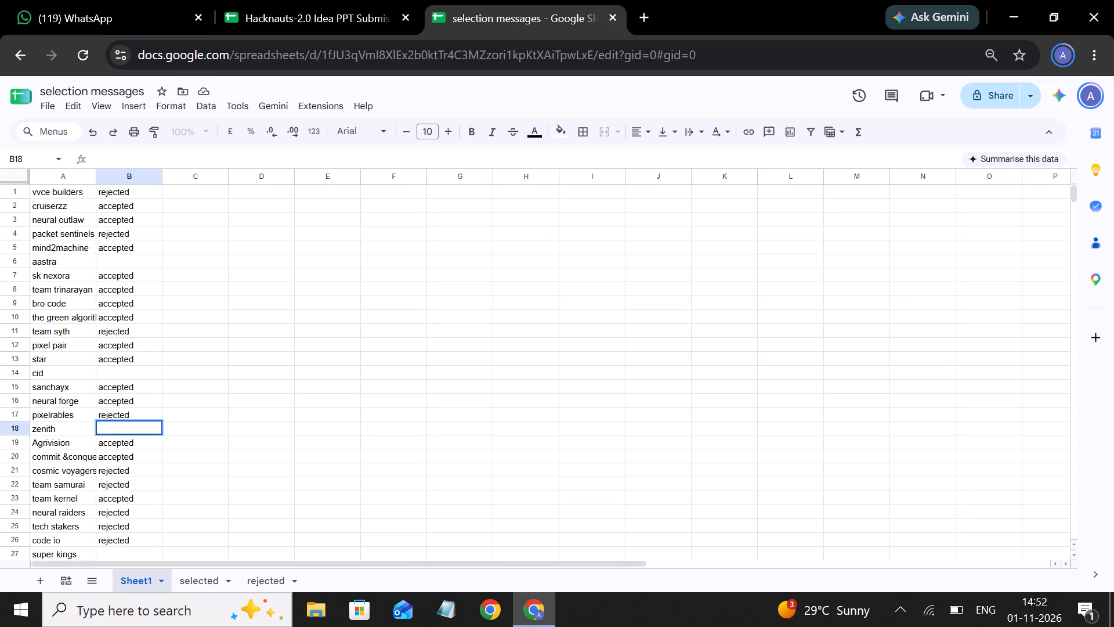
{"action": "type", "text": "rejected"}
Copy the zenith name from Sheet1 into cell A12 of the rejected sheet, below tech forge.
{"action": "left_click", "coordinate": [71, 431]}
{"action": "key", "text": "ctrl+c"}
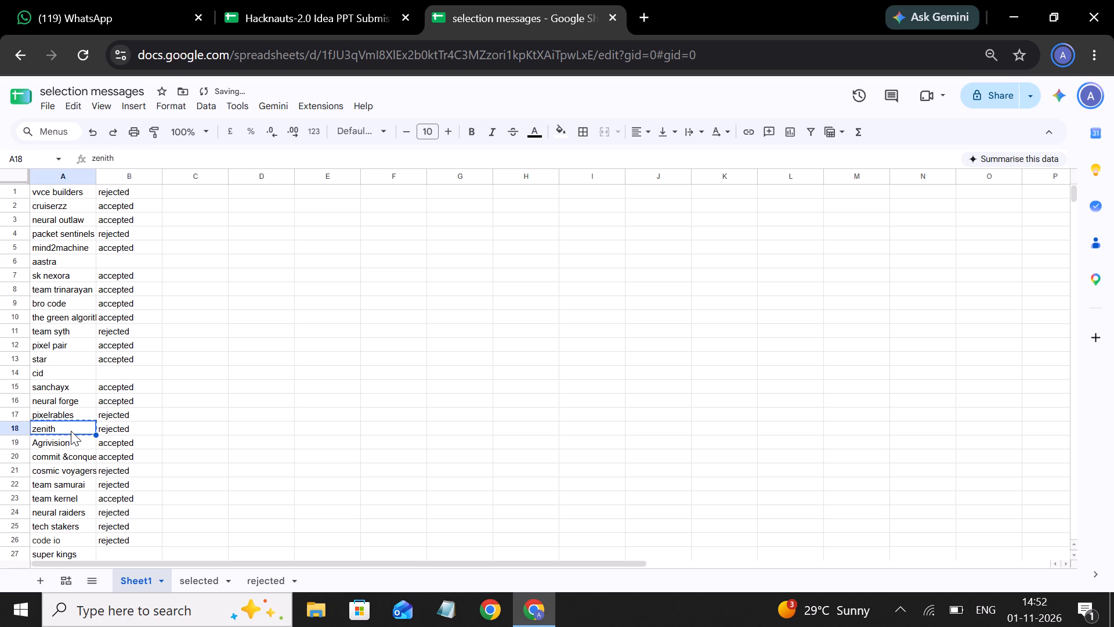
{"action": "scroll", "coordinate": [71, 431], "scroll_direction": "down", "scroll_amount": 1}
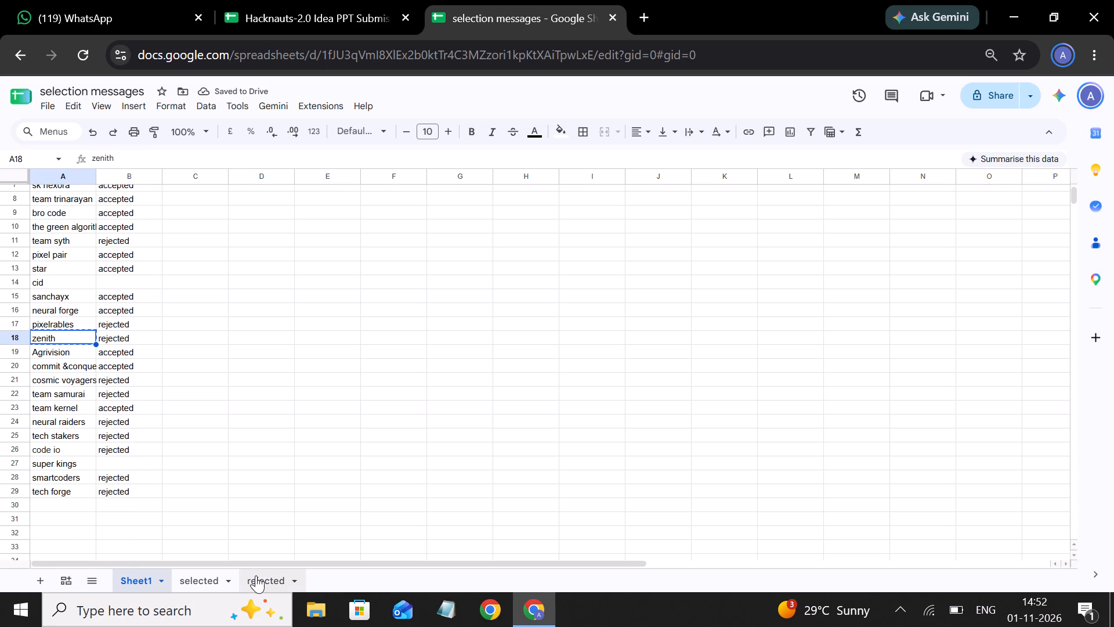
{"action": "left_click", "coordinate": [256, 575]}
{"action": "left_click", "coordinate": [72, 351]}
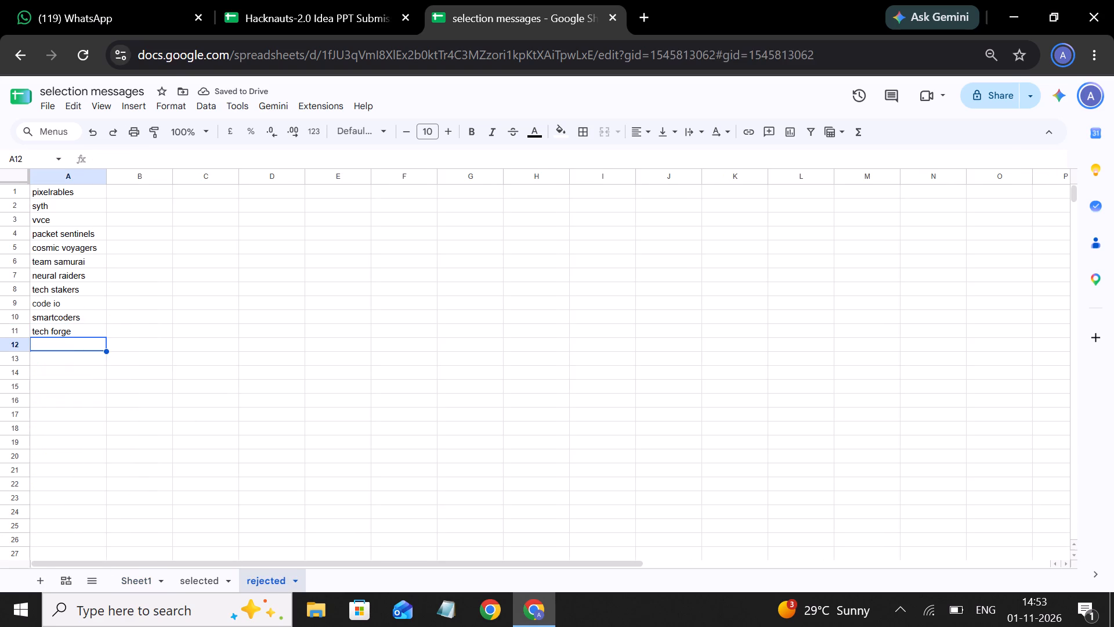
{"action": "key", "text": "ctrl+c"}
{"action": "key", "text": "ctrl+v"}
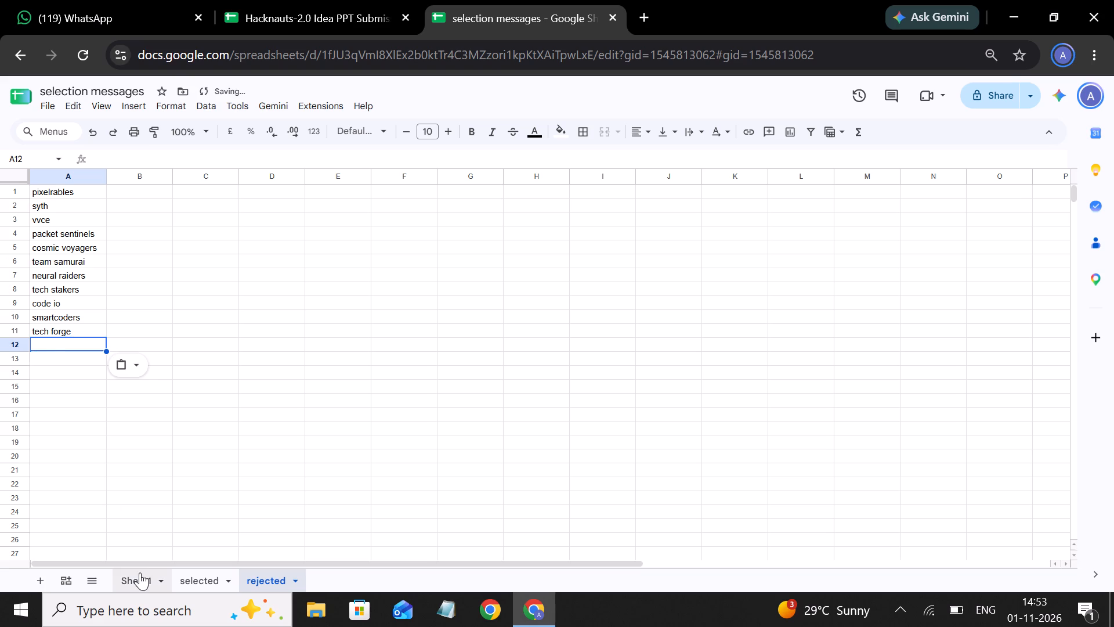
{"action": "left_click", "coordinate": [140, 572]}
{"action": "key", "text": "ctrl+c"}
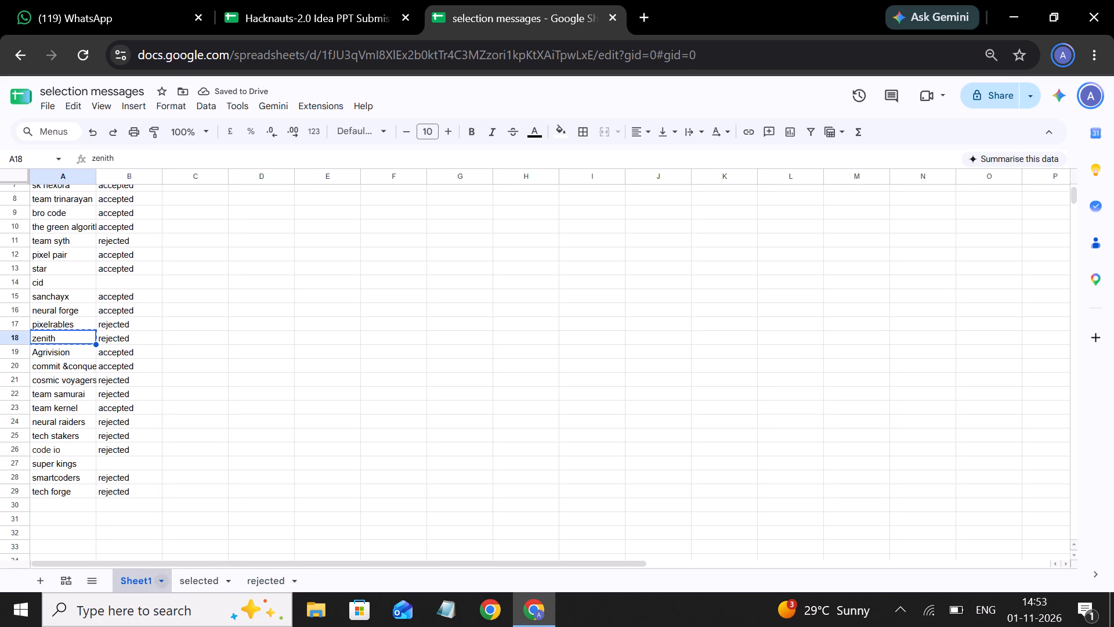
{"action": "left_click", "coordinate": [264, 582]}
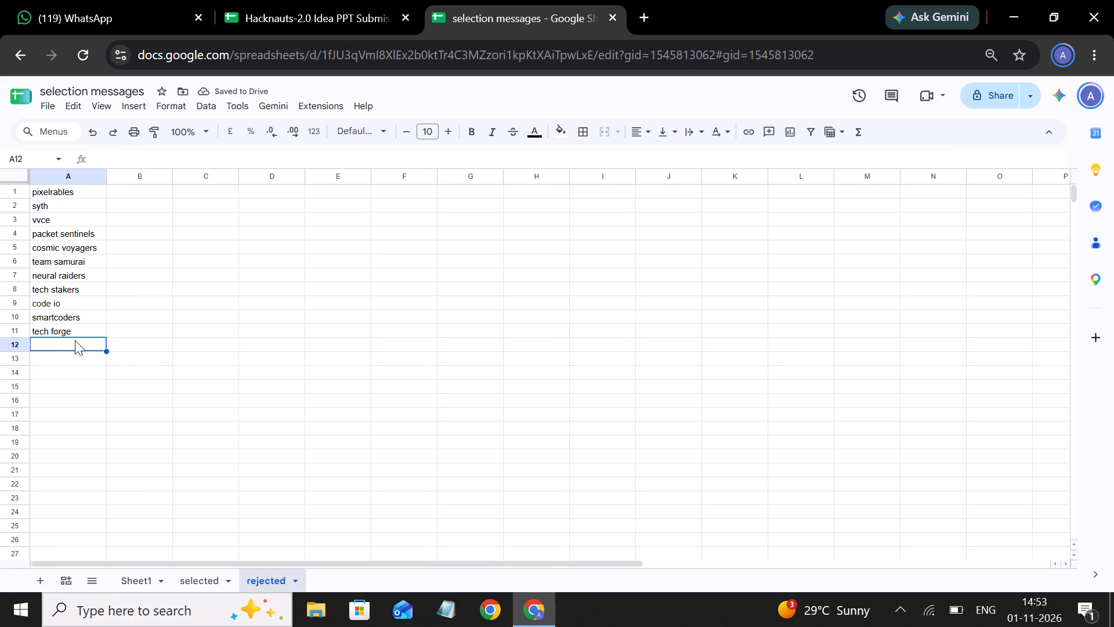
{"action": "left_click", "coordinate": [75, 340]}
{"action": "key", "text": "ctrl+v"}
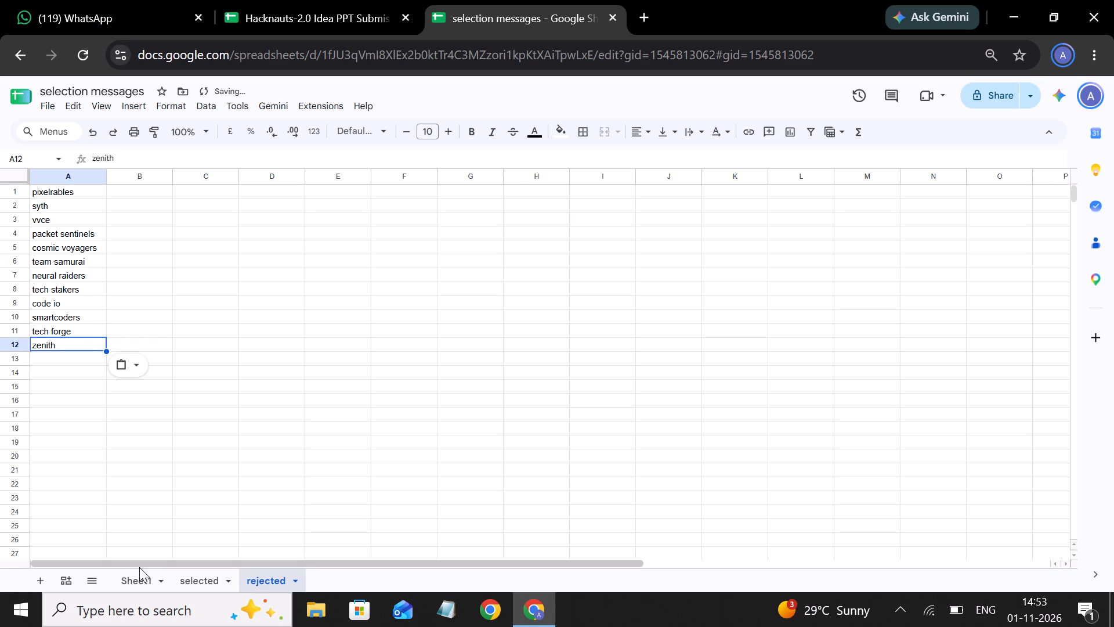
Review the selected and rejected sheets against the Sheet1 team list, checking for teams with missing statuses.
{"action": "left_click", "coordinate": [138, 570]}
{"action": "scroll", "coordinate": [149, 465], "scroll_direction": "up", "scroll_amount": 3}
{"action": "scroll", "coordinate": [149, 465], "scroll_direction": "down", "scroll_amount": 1}
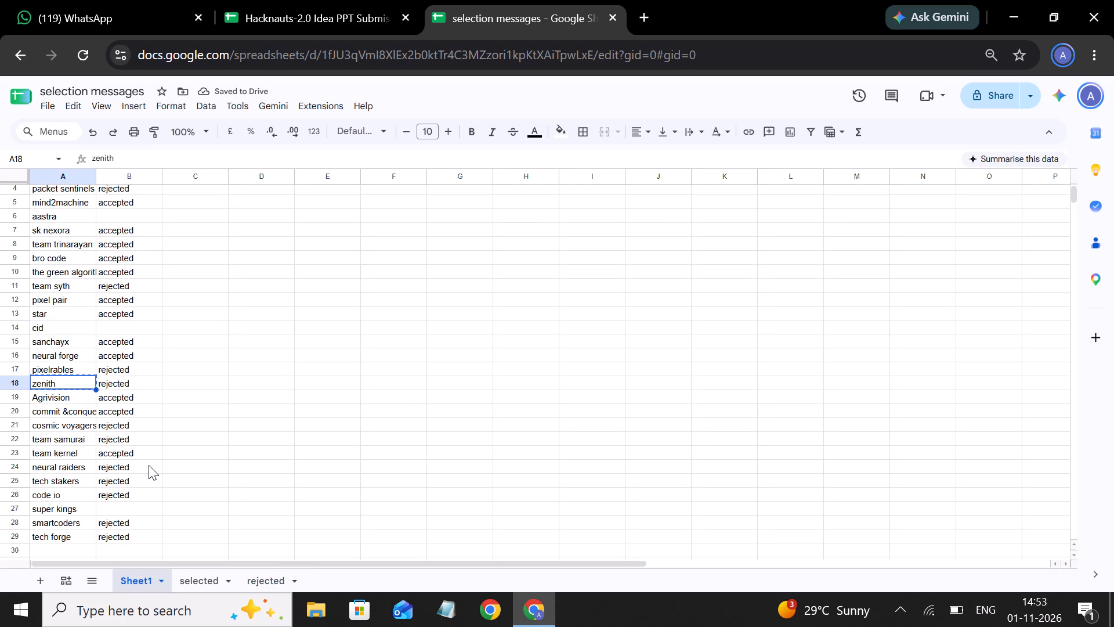
{"action": "scroll", "coordinate": [149, 465], "scroll_direction": "down", "scroll_amount": 1}
{"action": "left_click", "coordinate": [189, 570]}
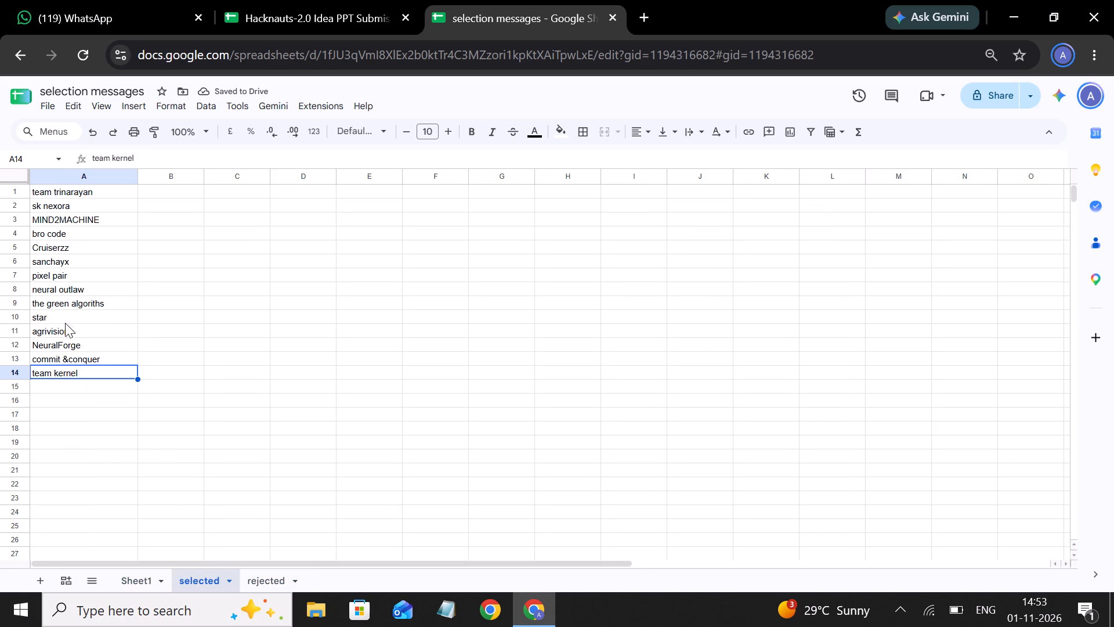
{"action": "left_click", "coordinate": [274, 581]}
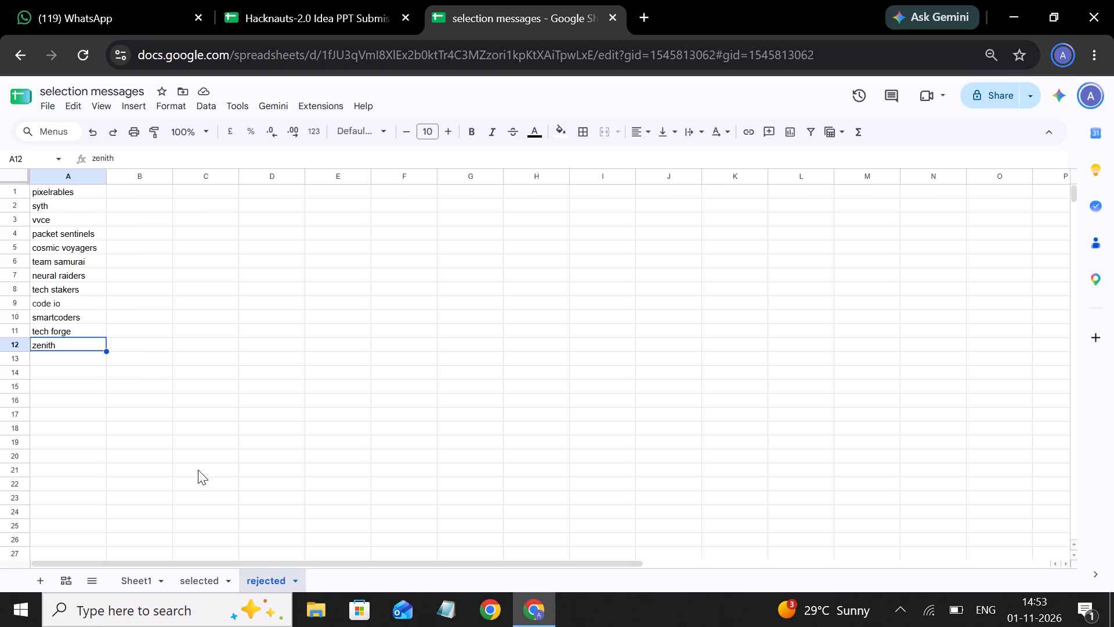
{"action": "left_click", "coordinate": [133, 588]}
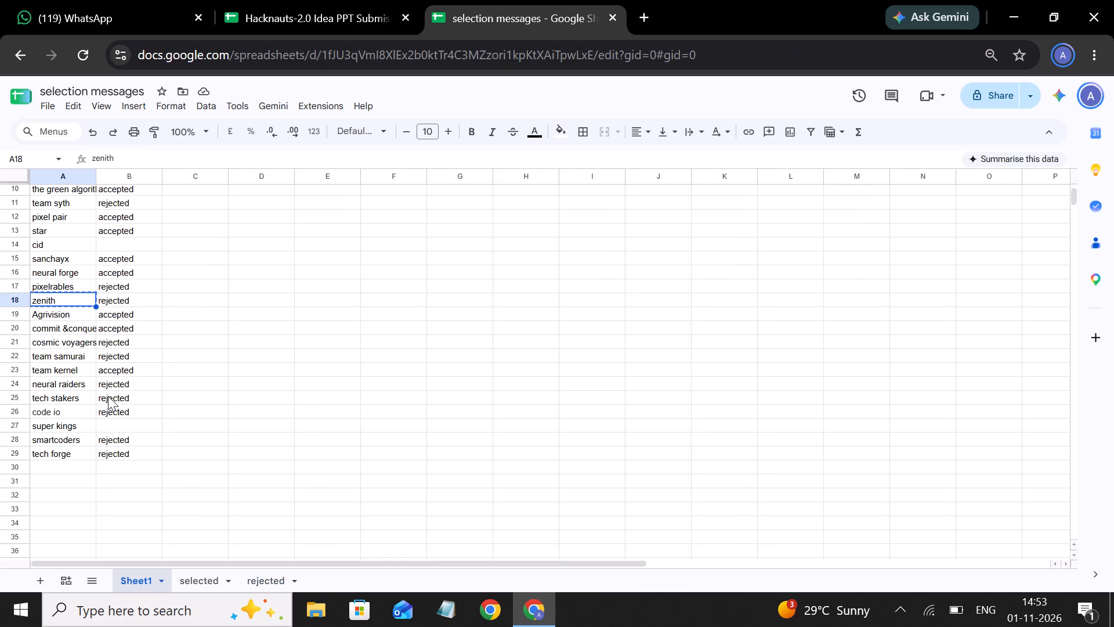
{"action": "scroll", "coordinate": [109, 409], "scroll_direction": "up", "scroll_amount": 1}
{"action": "scroll", "coordinate": [121, 335], "scroll_direction": "up", "scroll_amount": 2}
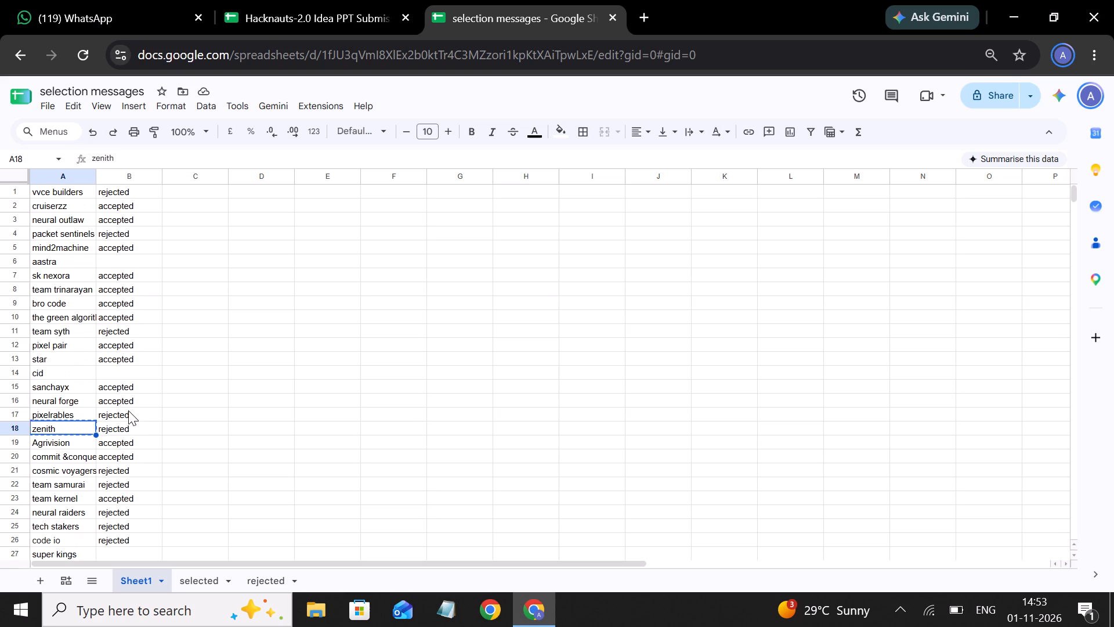
{"action": "scroll", "coordinate": [131, 427], "scroll_direction": "down", "scroll_amount": 2}
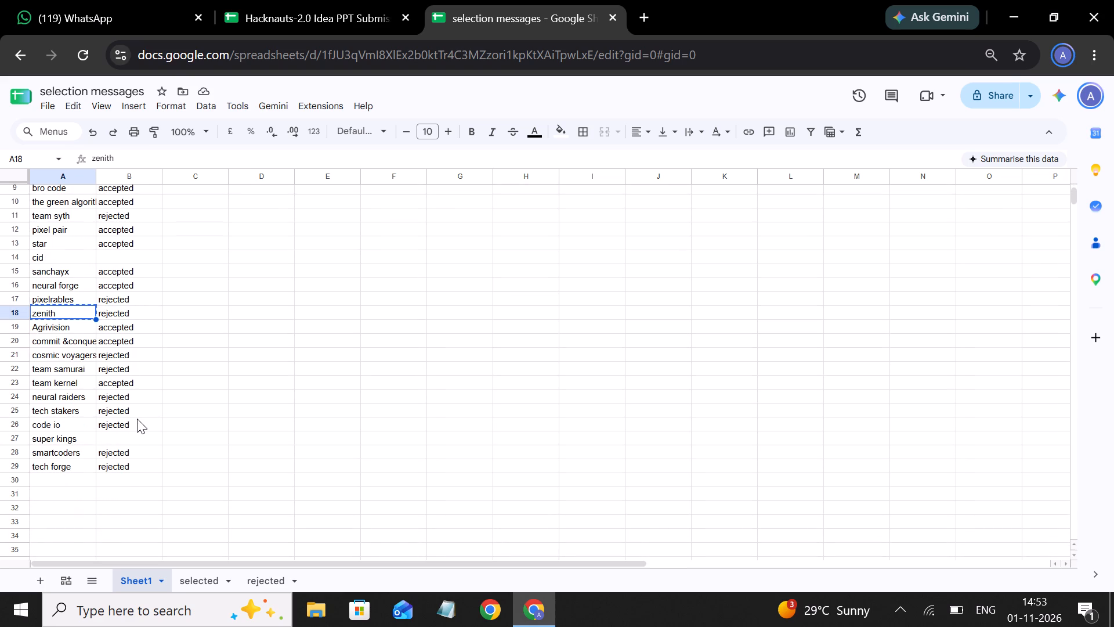
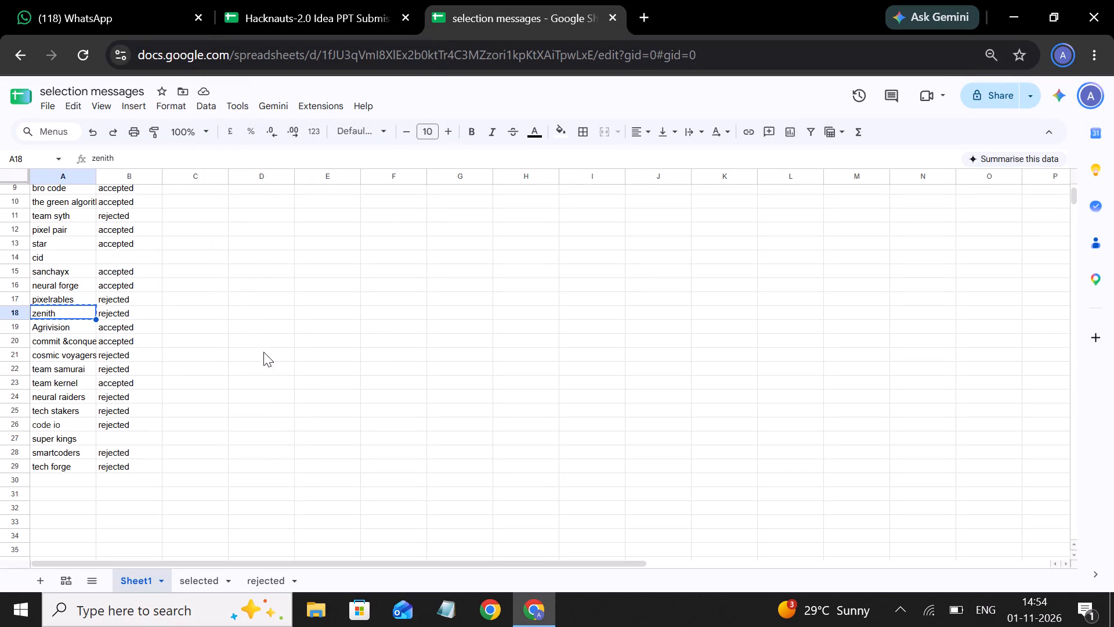
{"action": "left_click", "coordinate": [368, 1]}
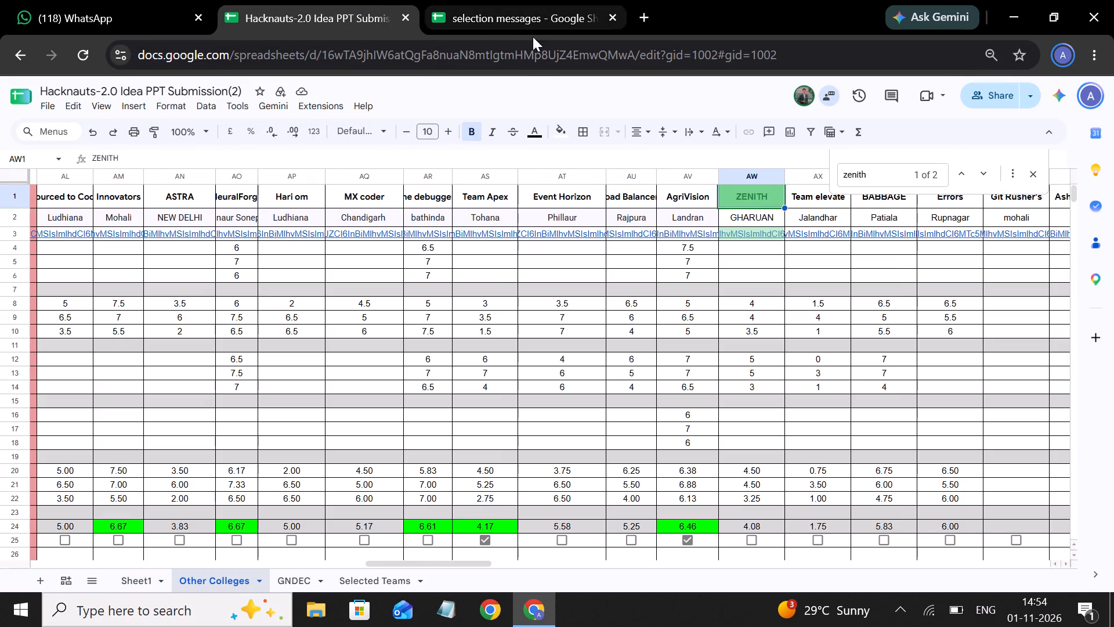
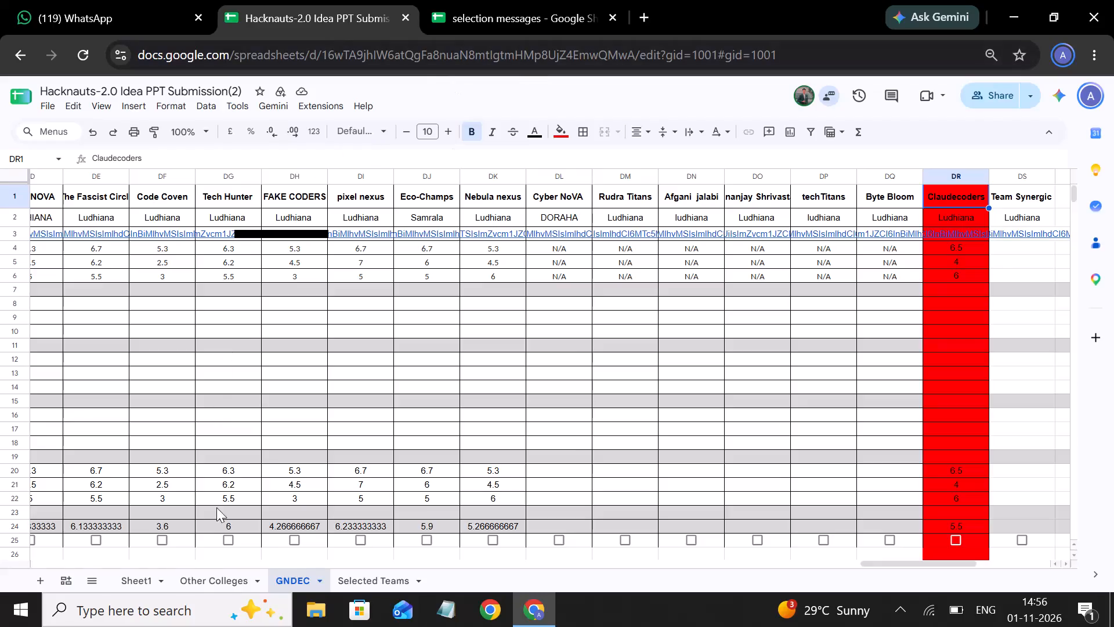
Switch to the Other Colleges sheet of the submission spreadsheet to view its teams' evaluations.
{"action": "left_click", "coordinate": [225, 586]}
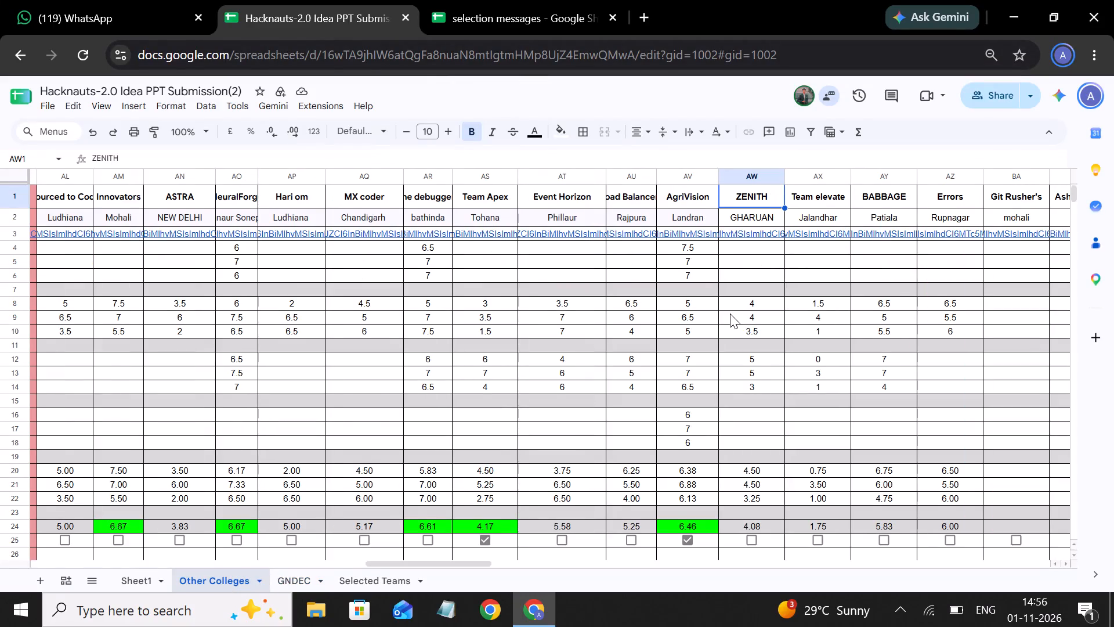
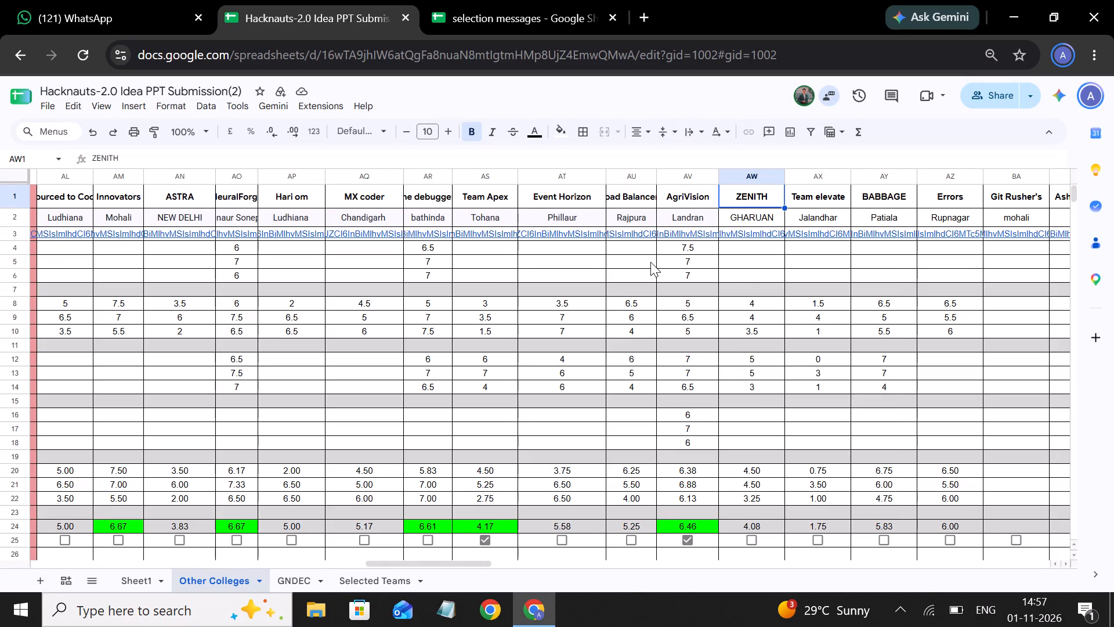
Search the GNDEC sheet for "invo" and check the evaluation scores of team INVOXYS.
{"action": "left_click", "coordinate": [307, 580]}
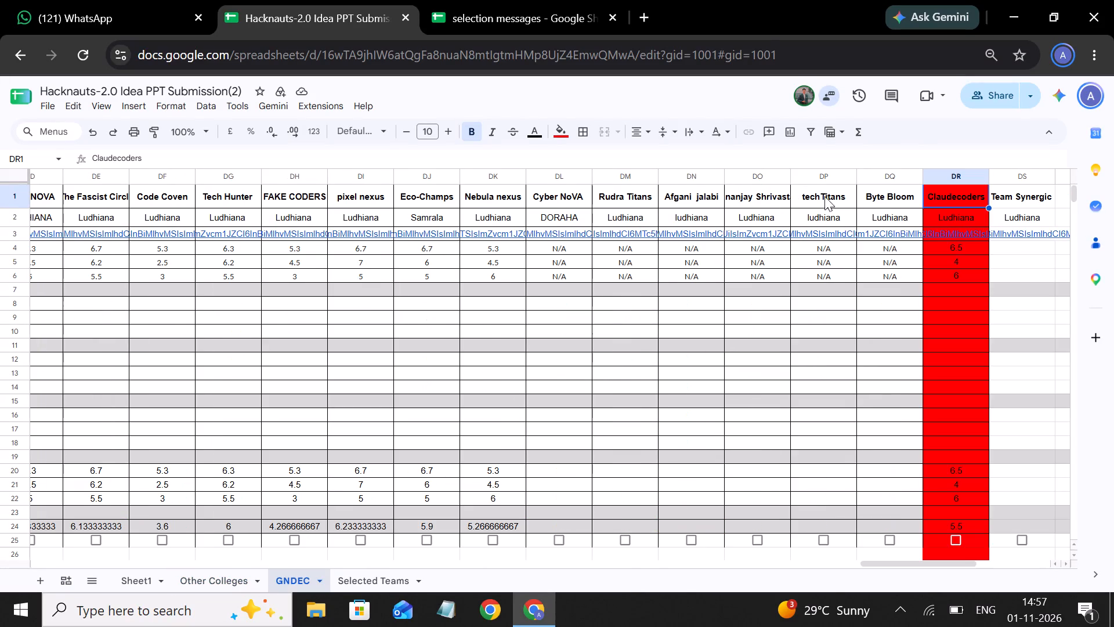
{"action": "key", "text": "ctrl+f"}
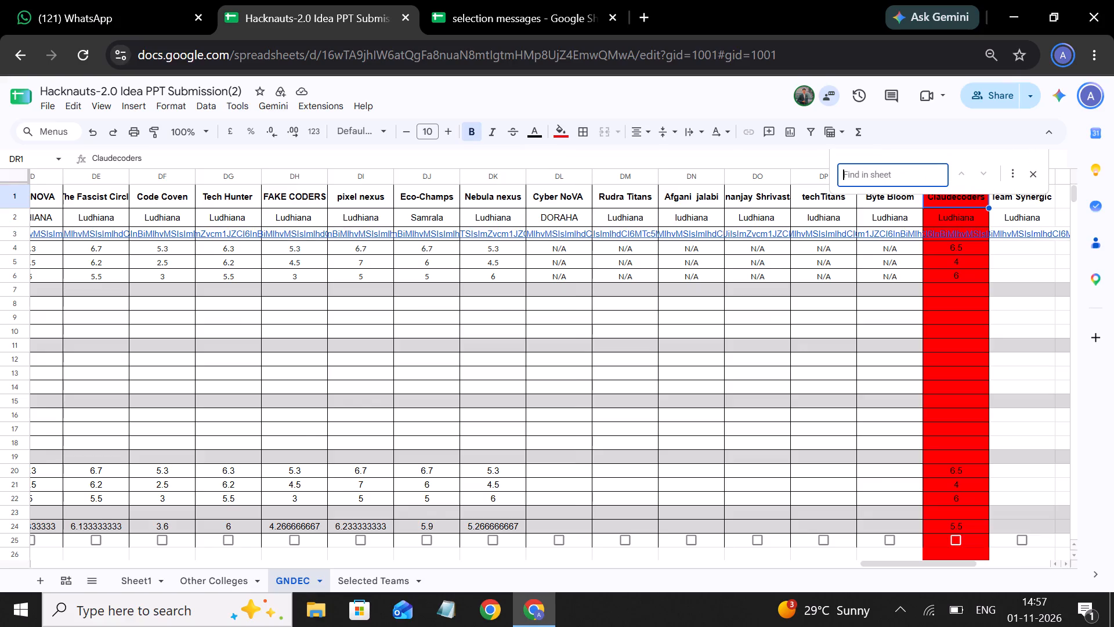
{"action": "type", "text": "invo"}
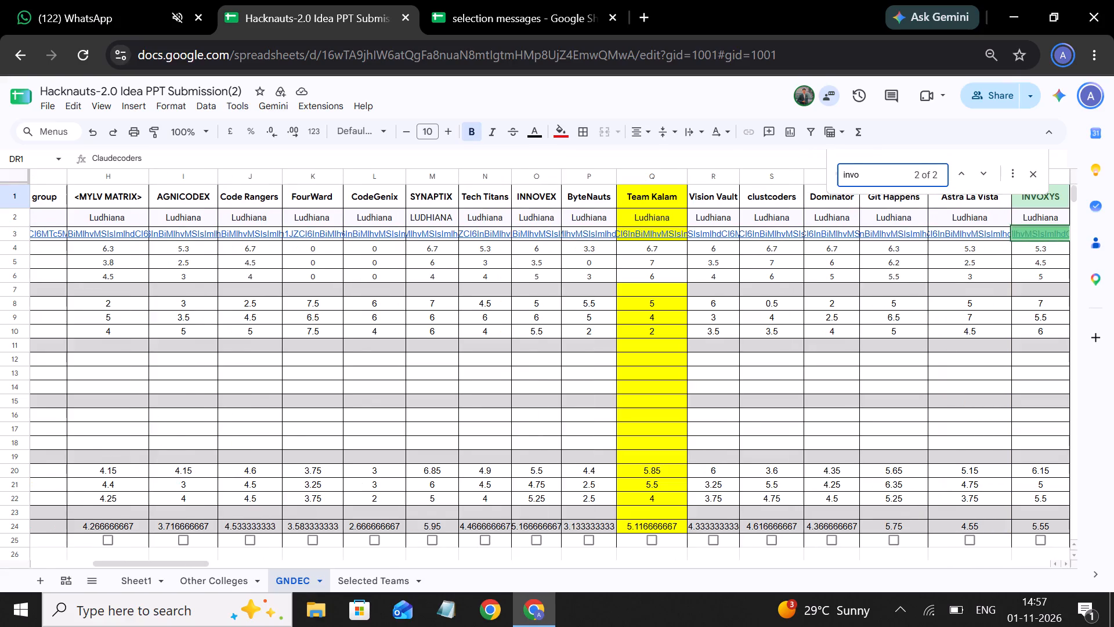
{"action": "scroll", "coordinate": [935, 287], "scroll_direction": "left", "scroll_amount": 2}
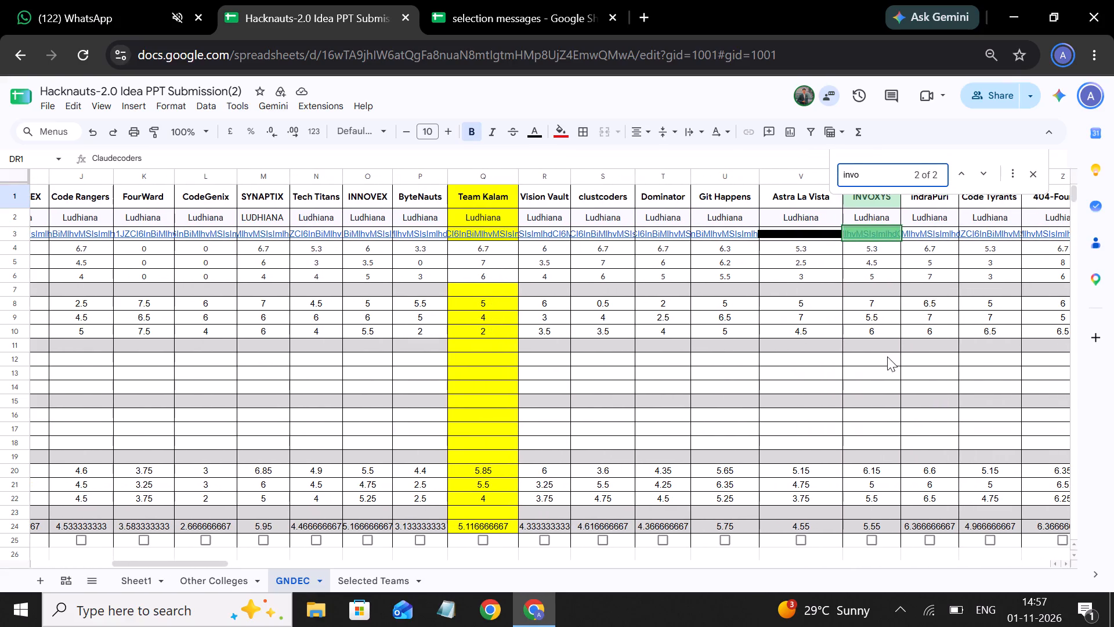
{"action": "scroll", "coordinate": [835, 341], "scroll_direction": "left", "scroll_amount": 1}
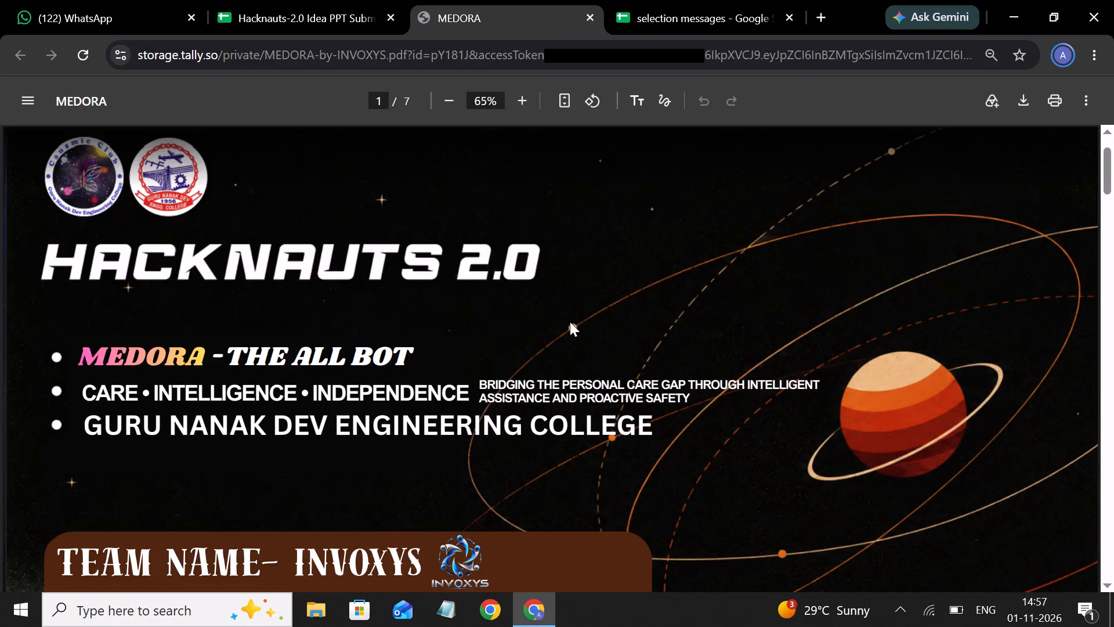
{"action": "scroll", "coordinate": [724, 391], "scroll_direction": "down", "scroll_amount": 2}
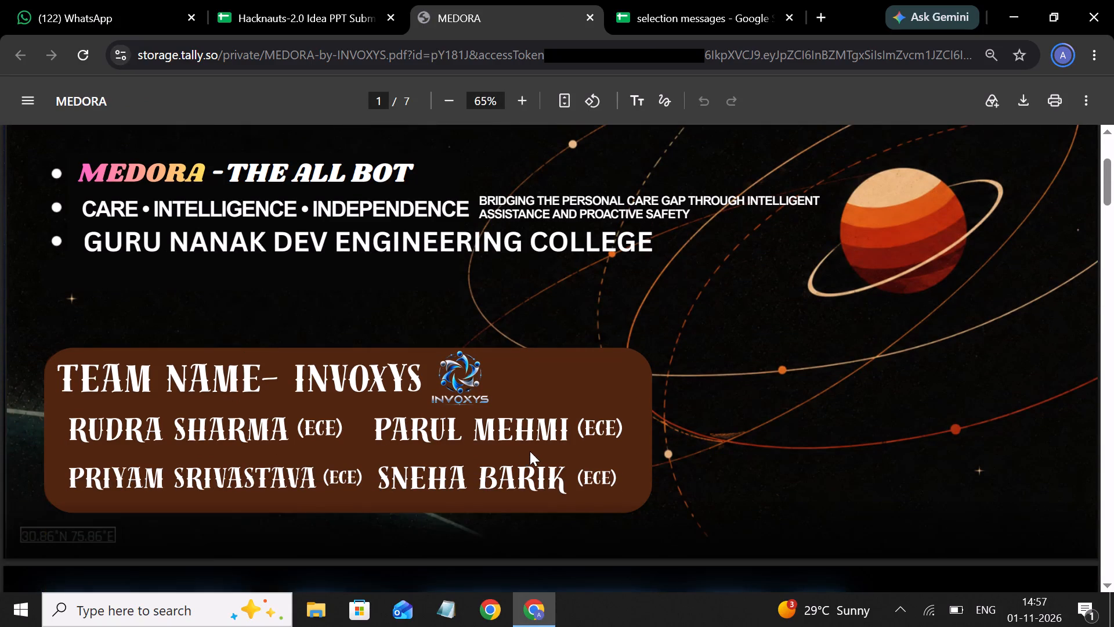
{"action": "scroll", "coordinate": [530, 451], "scroll_direction": "down", "scroll_amount": 1}
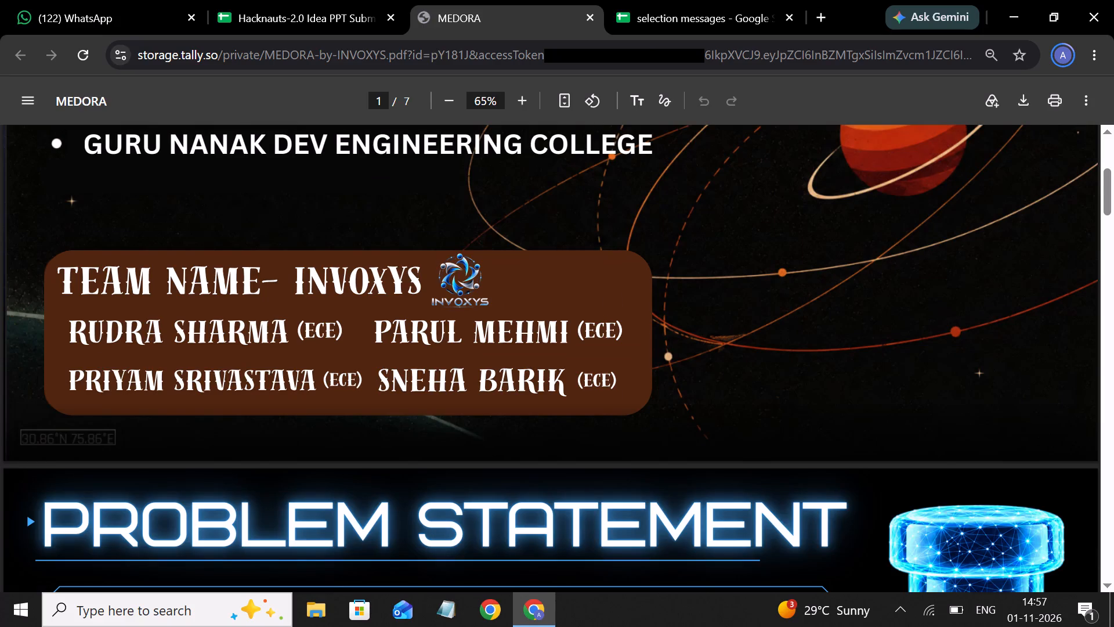
{"action": "scroll", "coordinate": [610, 330], "scroll_direction": "down", "scroll_amount": 4}
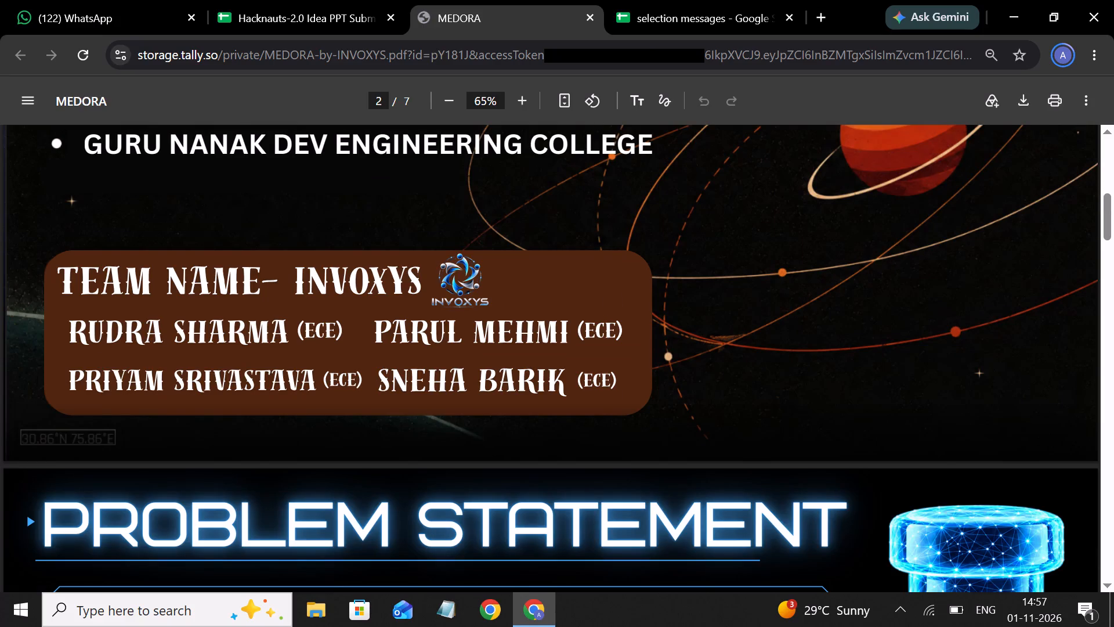
{"action": "scroll", "coordinate": [610, 330], "scroll_direction": "down", "scroll_amount": 2}
{"action": "left_click_drag", "start_coordinate": [1107, 249], "coordinate": [1108, 233]}
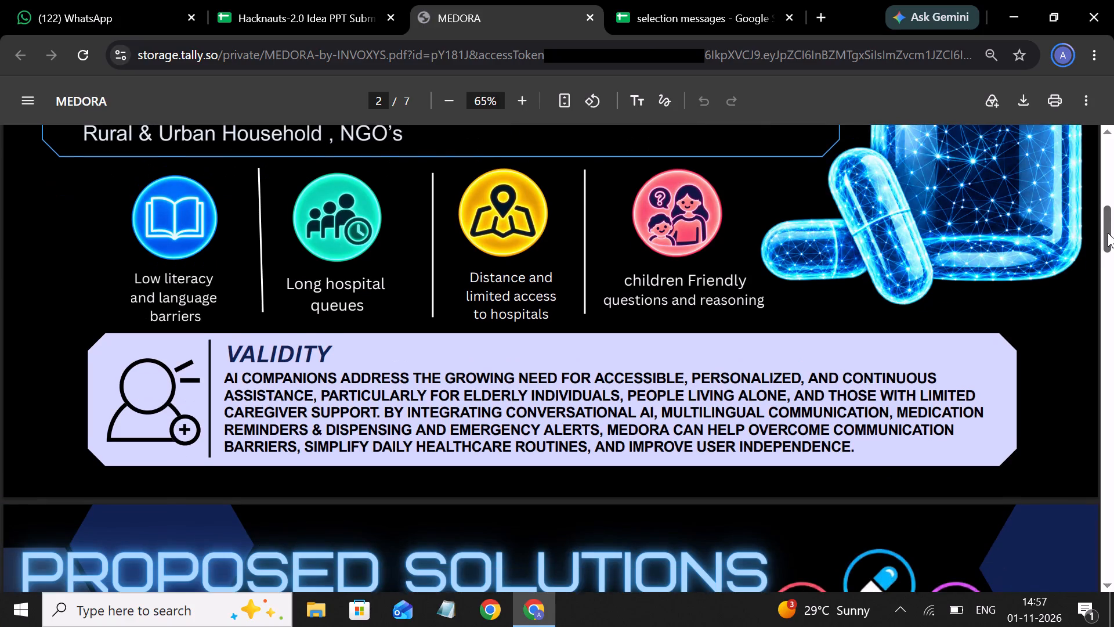
{"action": "left_click_drag", "start_coordinate": [1108, 233], "coordinate": [1104, 210]}
{"action": "scroll", "coordinate": [757, 228], "scroll_direction": "up", "scroll_amount": 1}
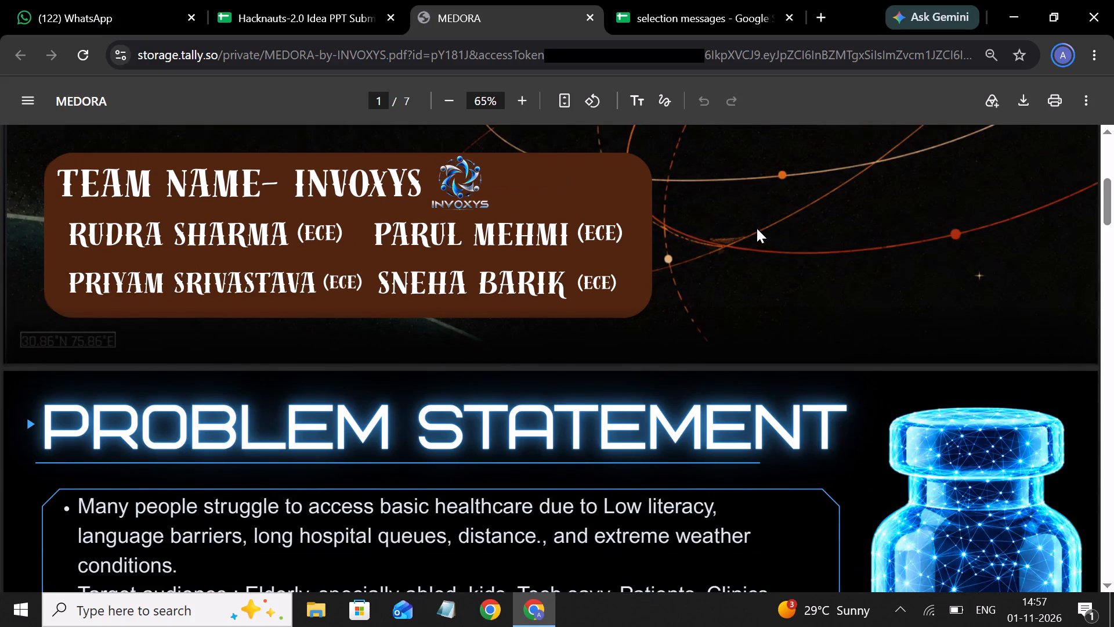
{"action": "scroll", "coordinate": [757, 228], "scroll_direction": "down", "scroll_amount": 2}
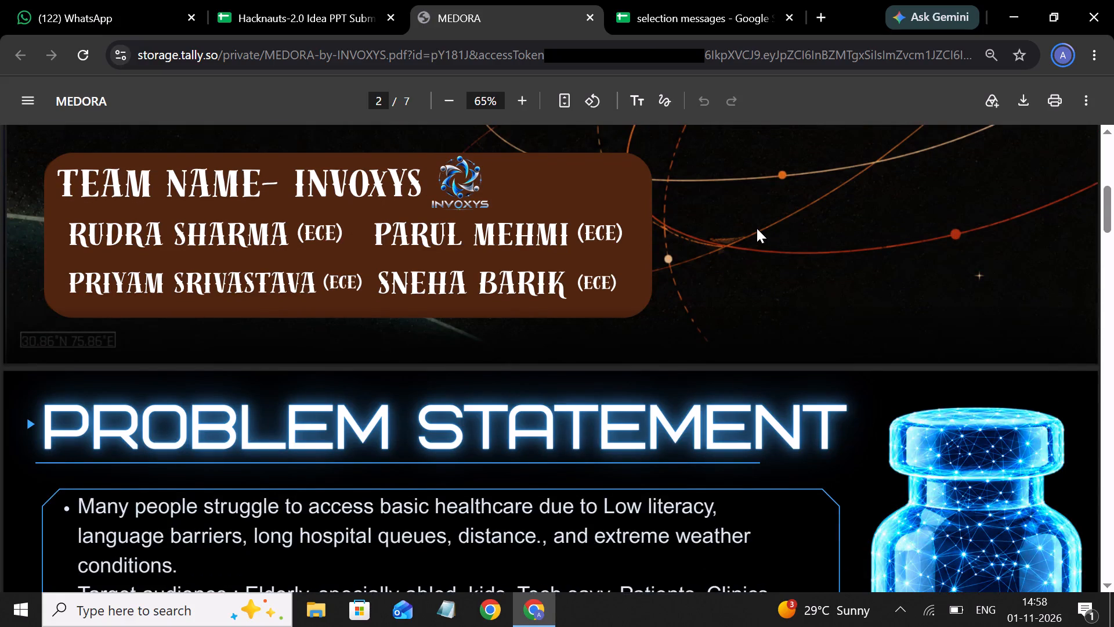
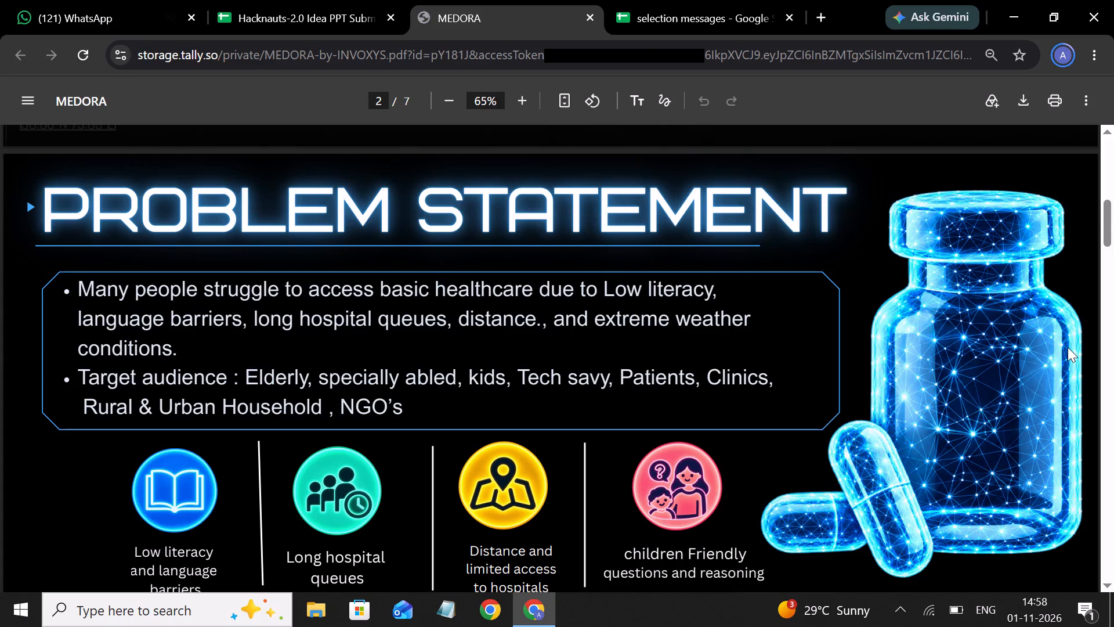
{"action": "left_click_drag", "start_coordinate": [1105, 230], "coordinate": [1103, 239]}
{"action": "left_click_drag", "start_coordinate": [1103, 239], "coordinate": [1103, 293]}
{"action": "scroll", "coordinate": [802, 347], "scroll_direction": "down", "scroll_amount": 3}
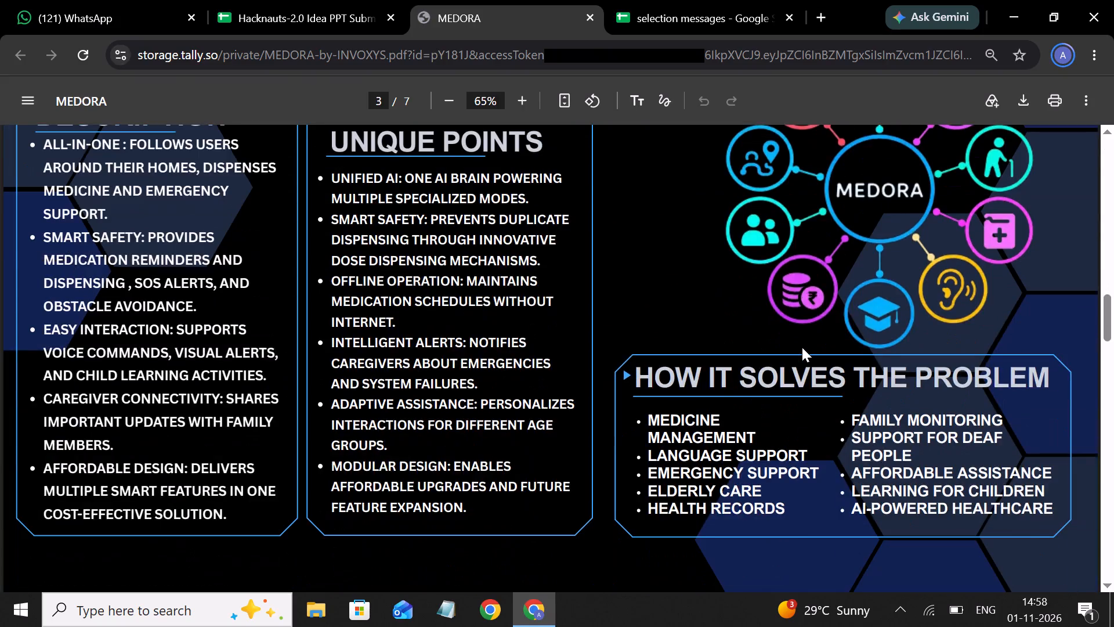
{"action": "scroll", "coordinate": [802, 347], "scroll_direction": "down", "scroll_amount": 6}
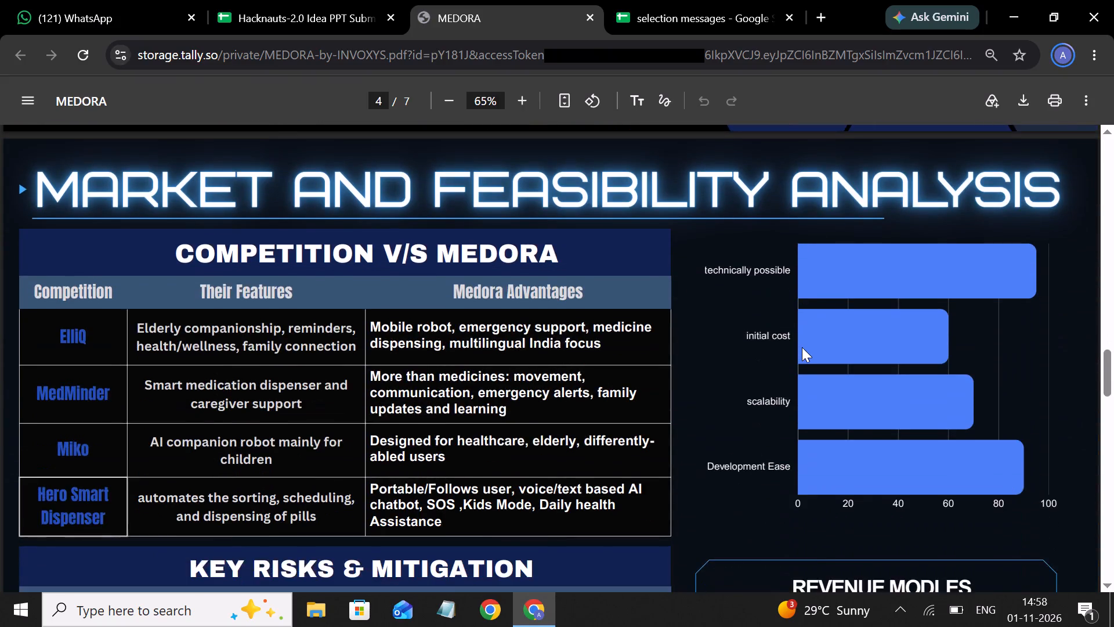
{"action": "scroll", "coordinate": [802, 347], "scroll_direction": "down", "scroll_amount": 7}
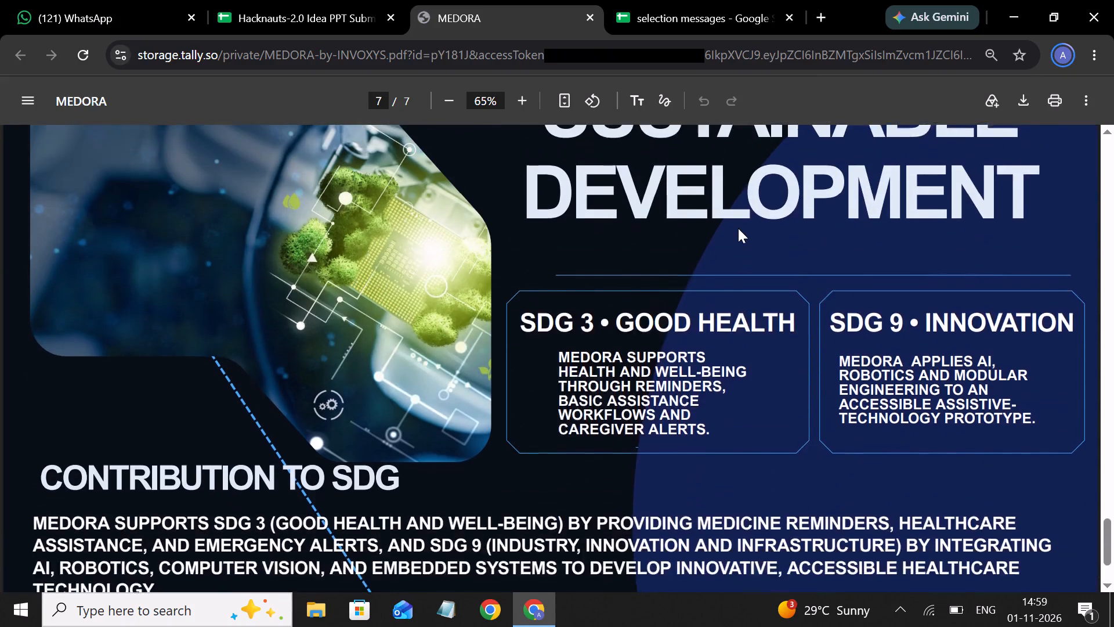
Close team INVOXYS's MEDORA presentation.
{"action": "left_click", "coordinate": [587, 13]}
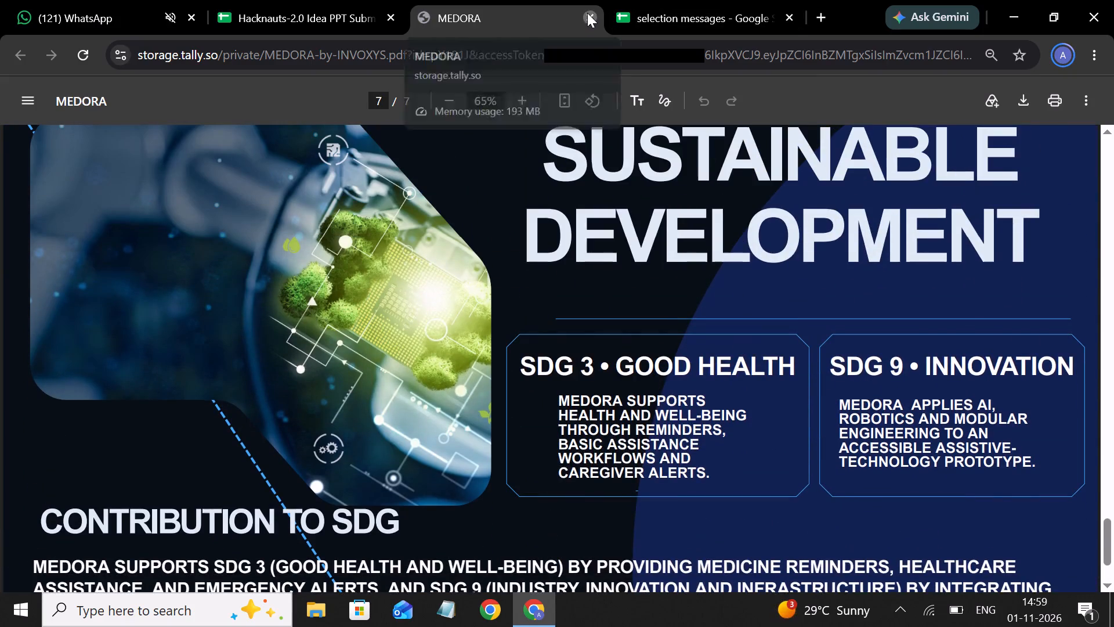